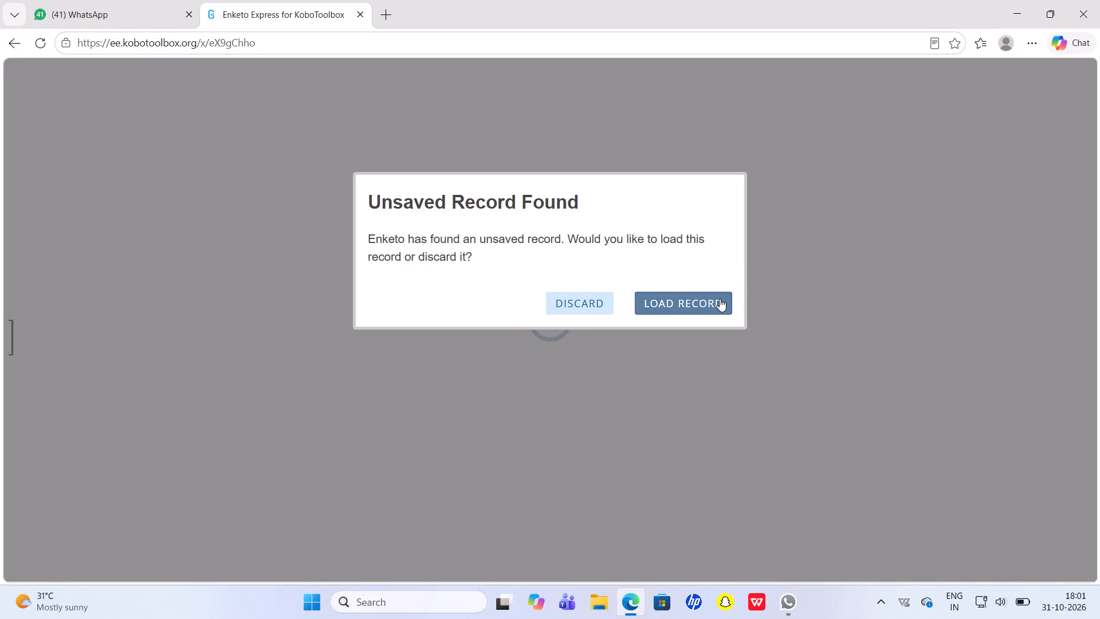
Discard the unsaved record so the survey form opens blank.
click(563, 307)
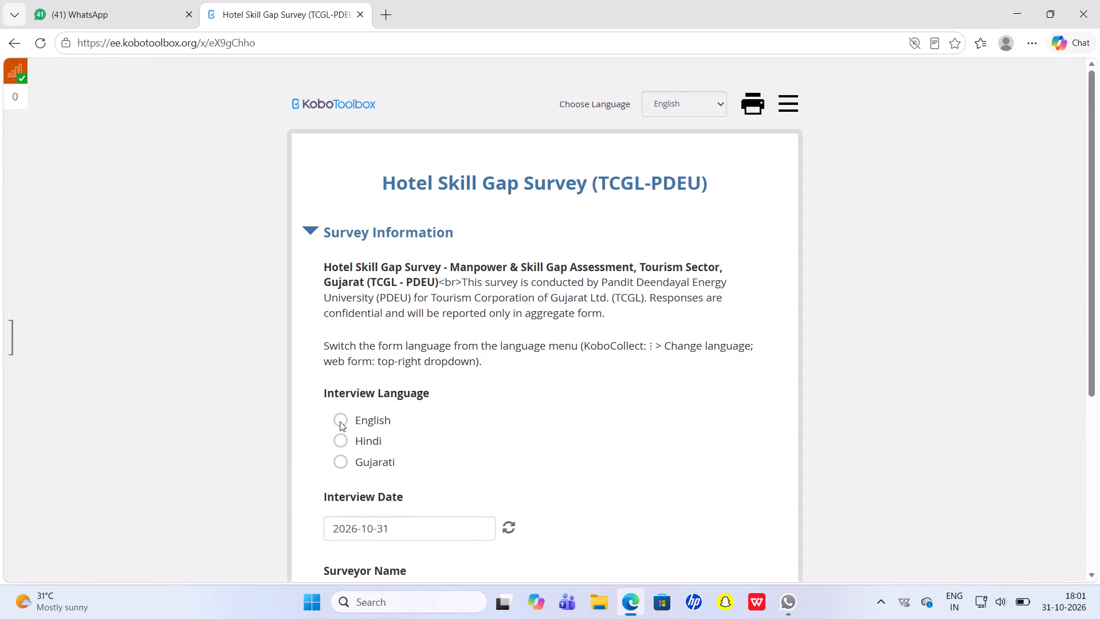
Fill in Survey Information with interview language English, the surveyor's name and respondent consent Yes, and advance to the Hotel Profile section.
click(340, 421)
scroll(418, 431, down, 3)
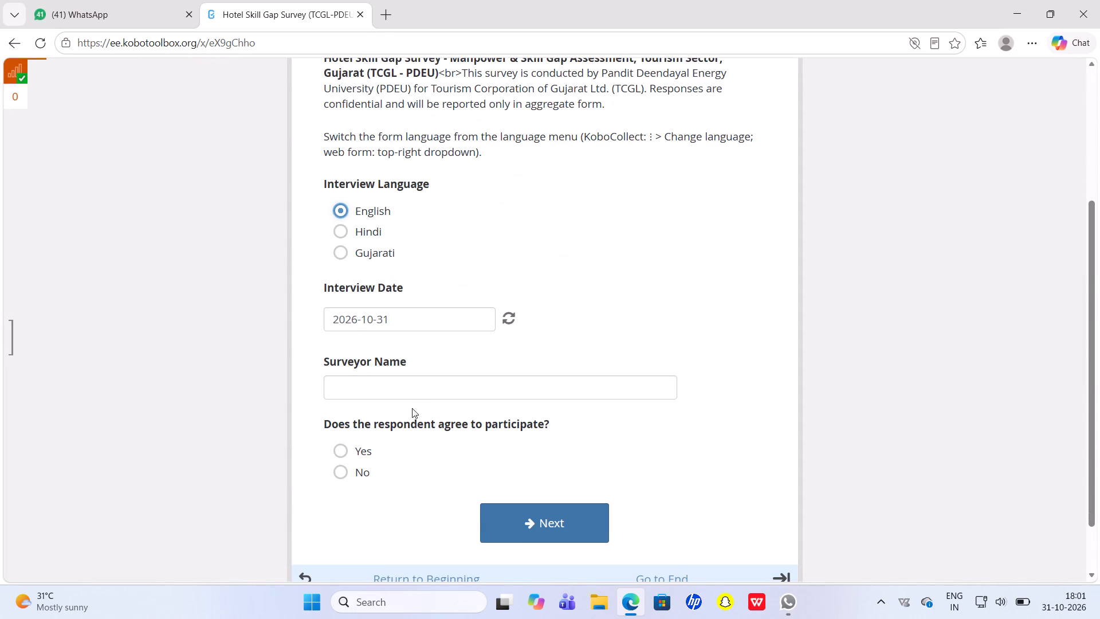
click(407, 390)
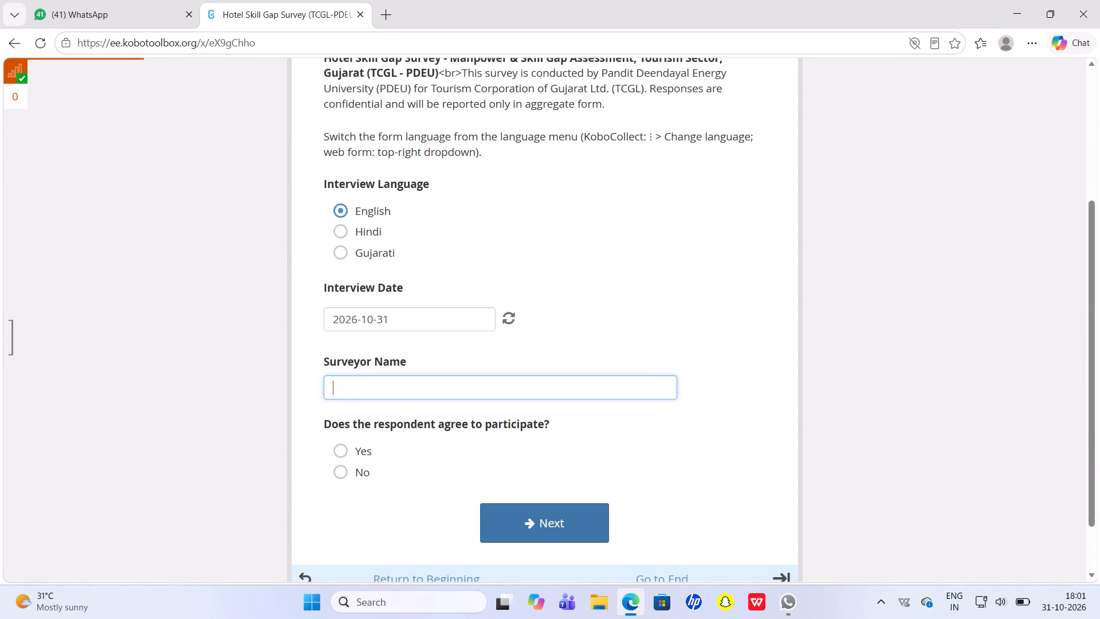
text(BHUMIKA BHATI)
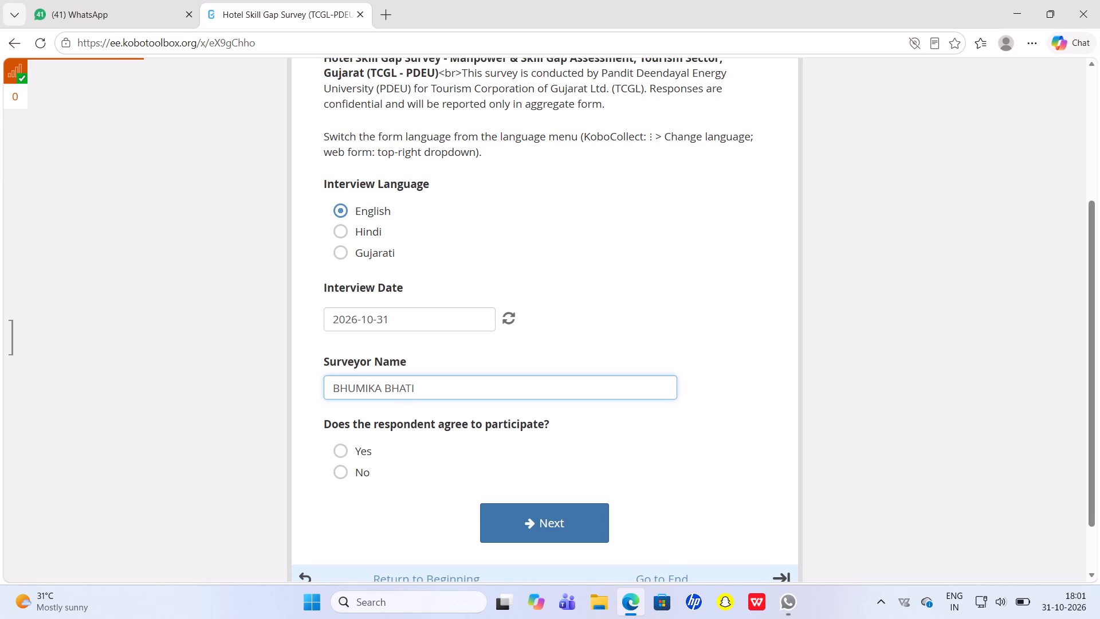
click(339, 448)
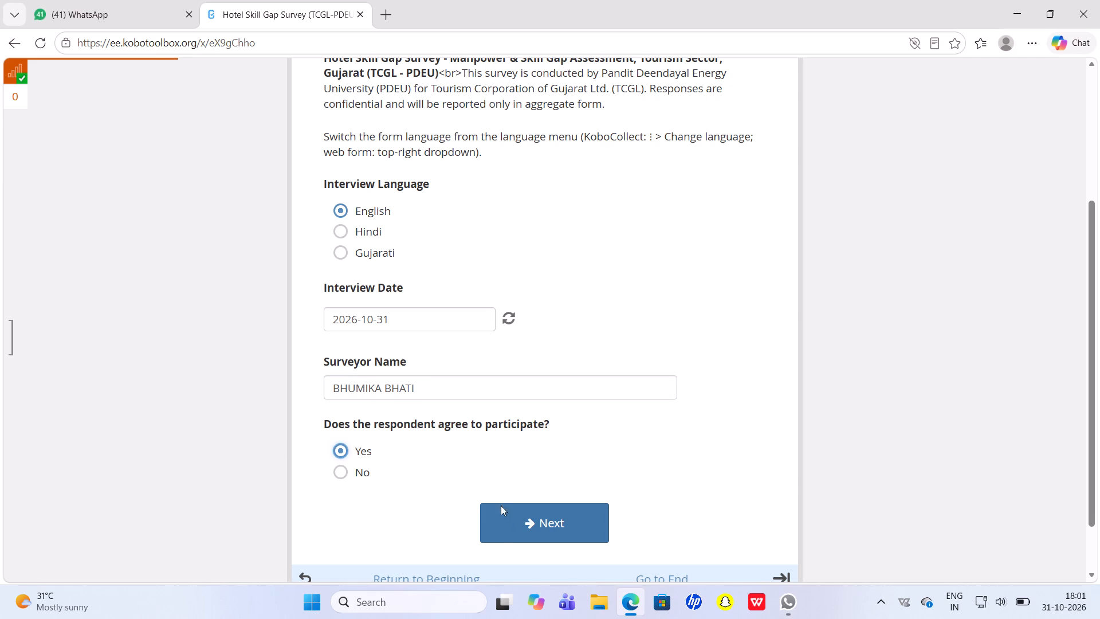
click(502, 538)
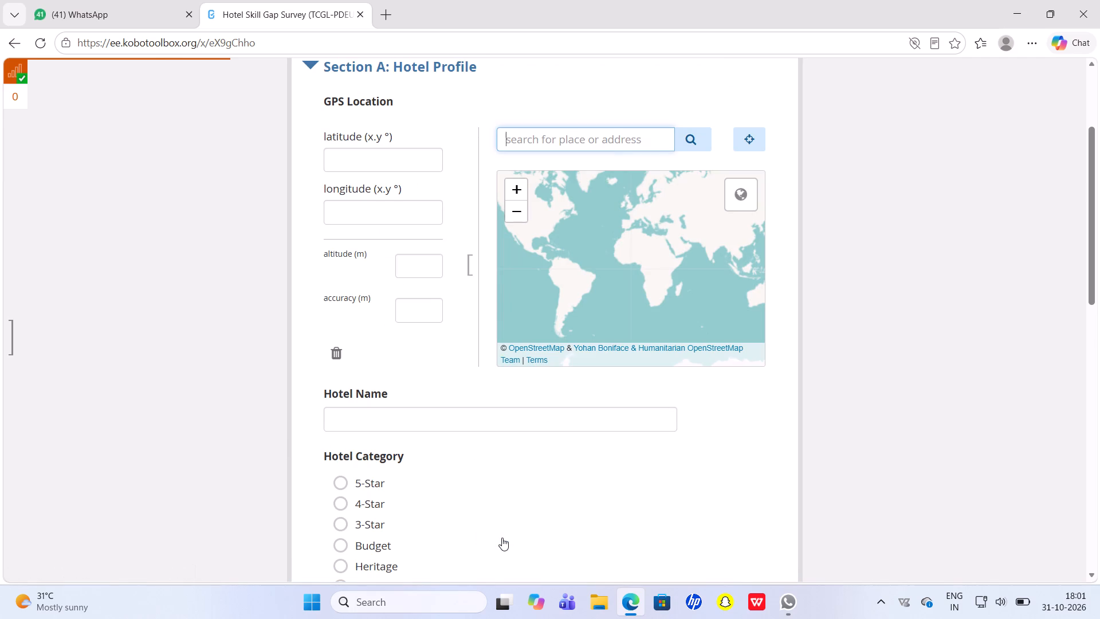
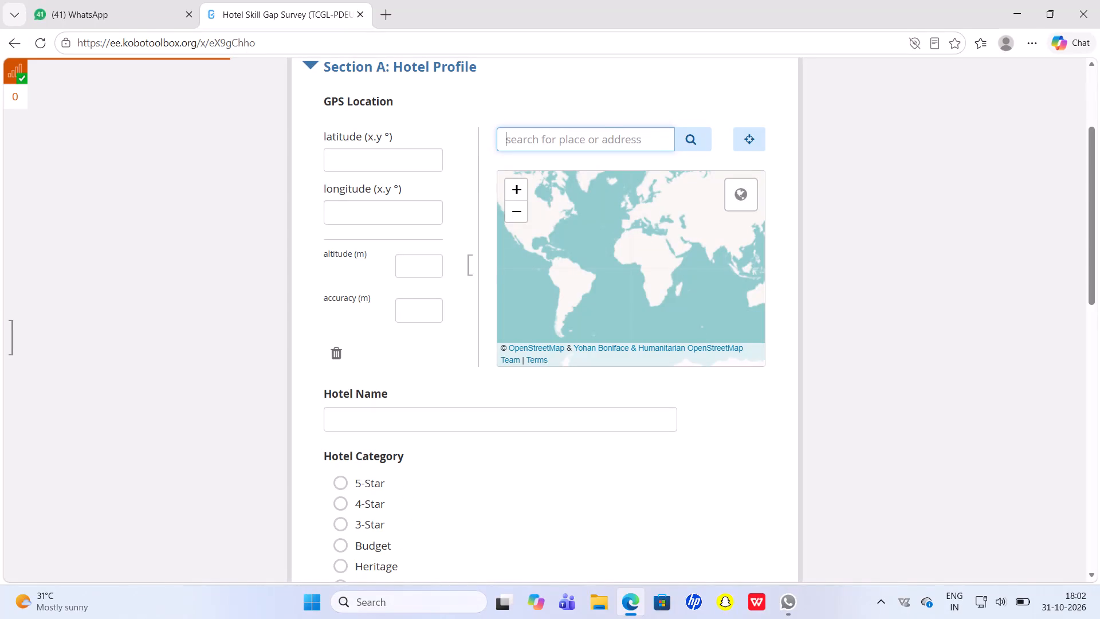
Enter the hotel name beginning "Grand Mercur" in the Hotel Profile section, leaving the GPS location blank.
click(404, 416)
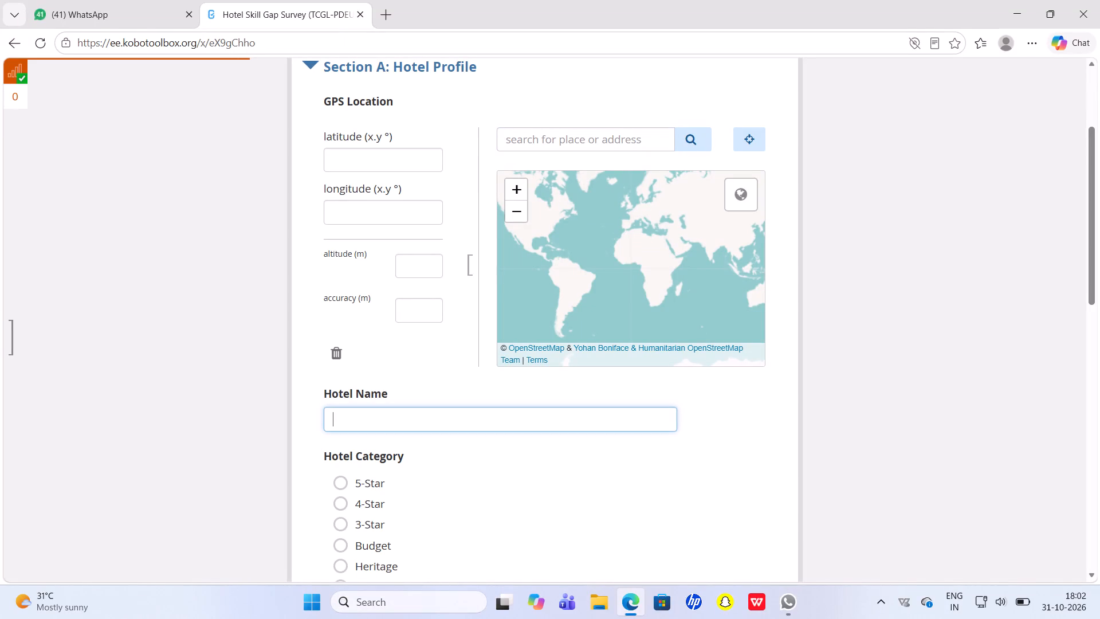
key(g)
text(rand)
key(space)
text(Mercur)
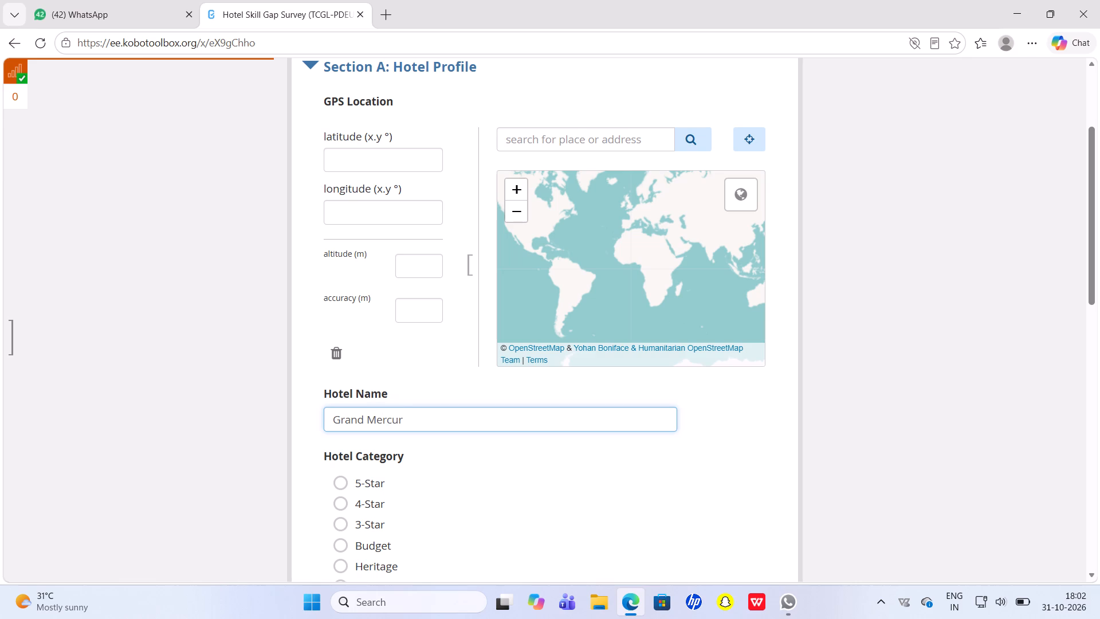
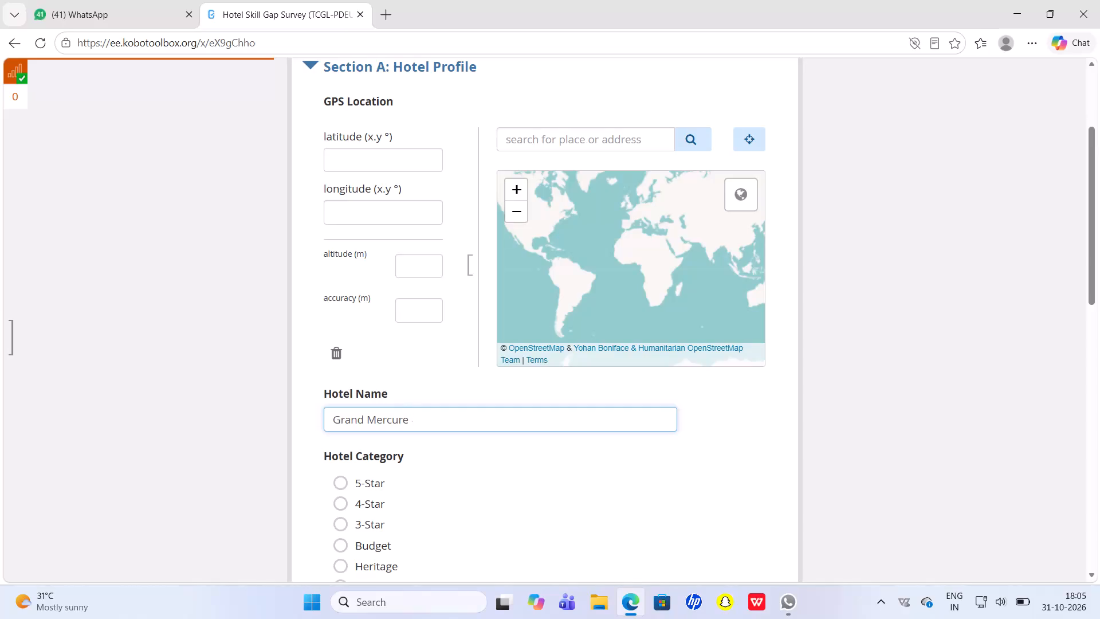
Complete the hotel name so it reads "Grand Mercure Ahemdabad Gift City".
text(Ahen)
key(BackSpace)
text(mdabad)
key(space)
text(Gift City)
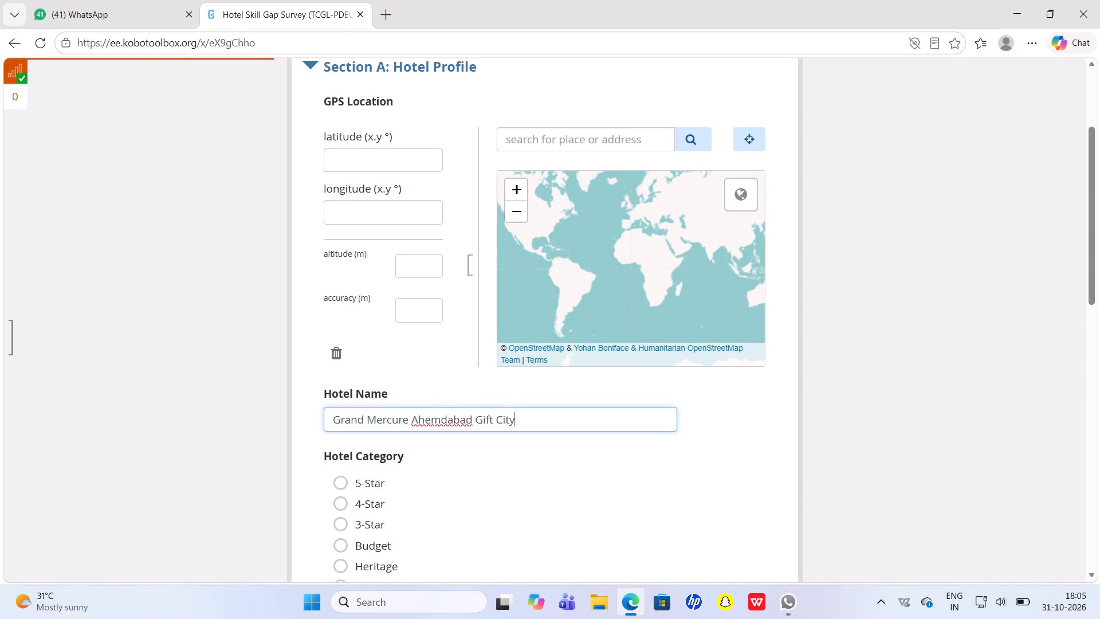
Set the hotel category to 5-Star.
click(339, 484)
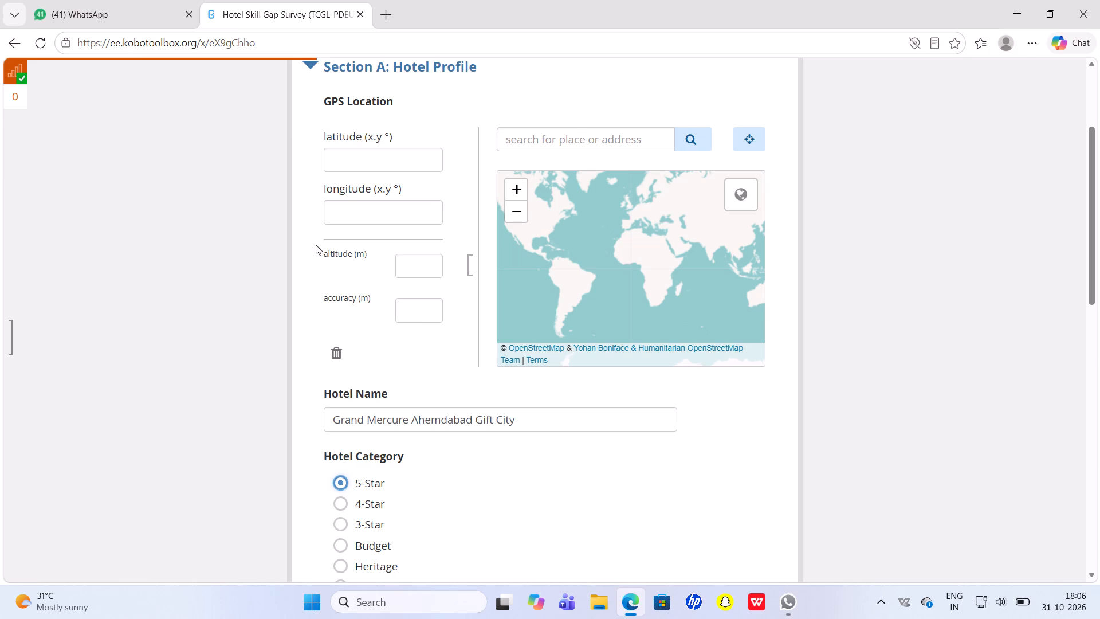
Enter the hotel's GPS location as latitude 23.163228 and longitude 72.685681, without altitude or accuracy.
click(372, 146)
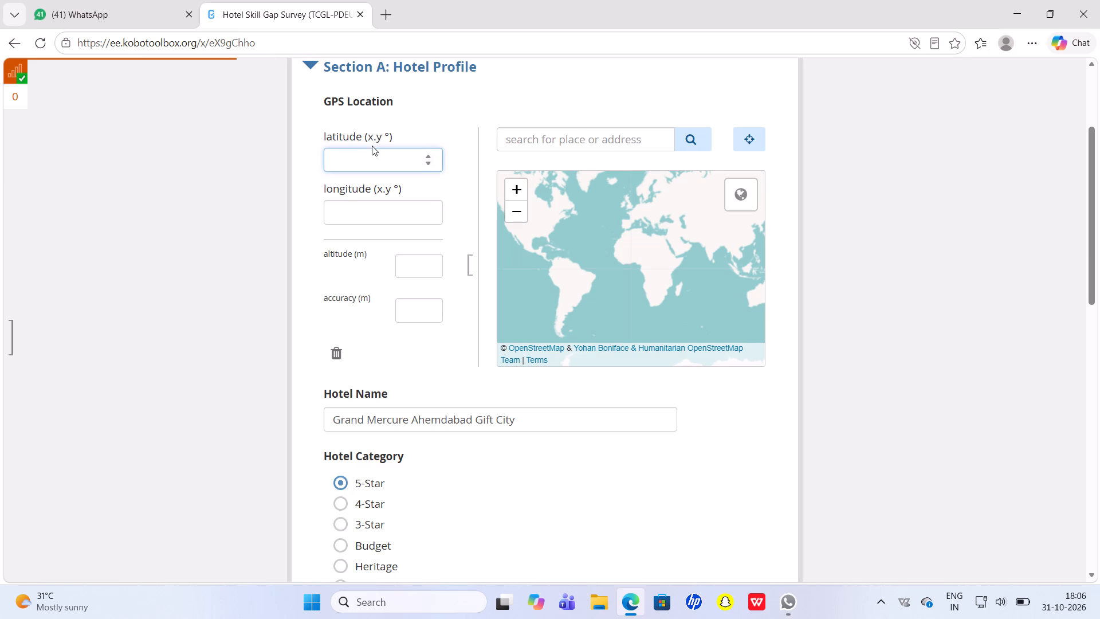
text(23.)
key(1)
key(6)
text(3228)
click(340, 214)
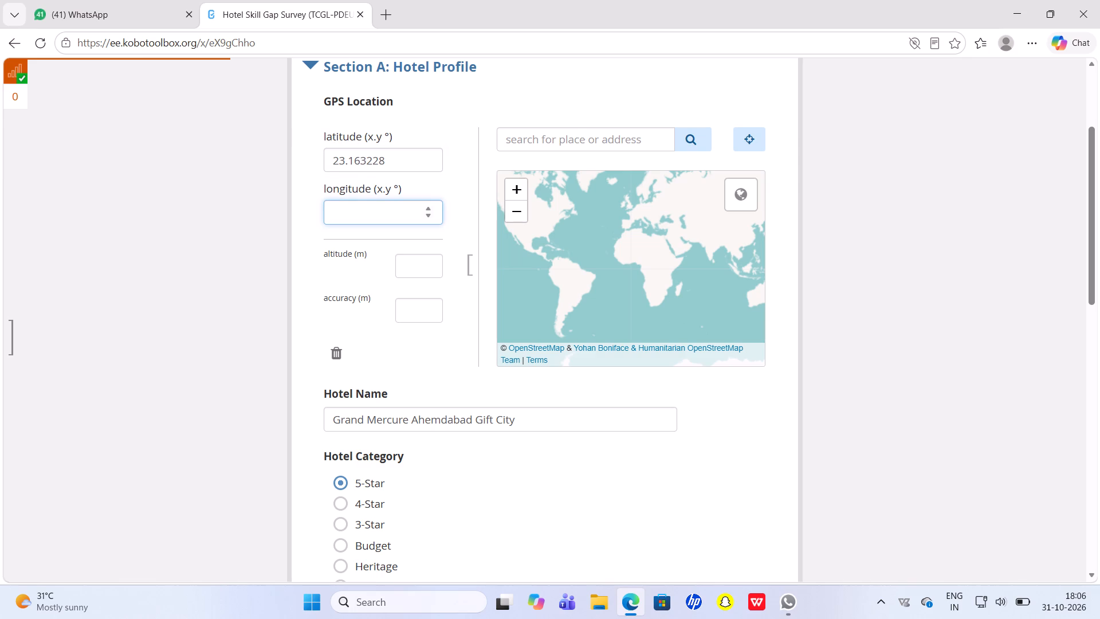
text(72.)
text(685)
text(681)
scroll(340, 214, down, 2)
scroll(402, 399, right, 1)
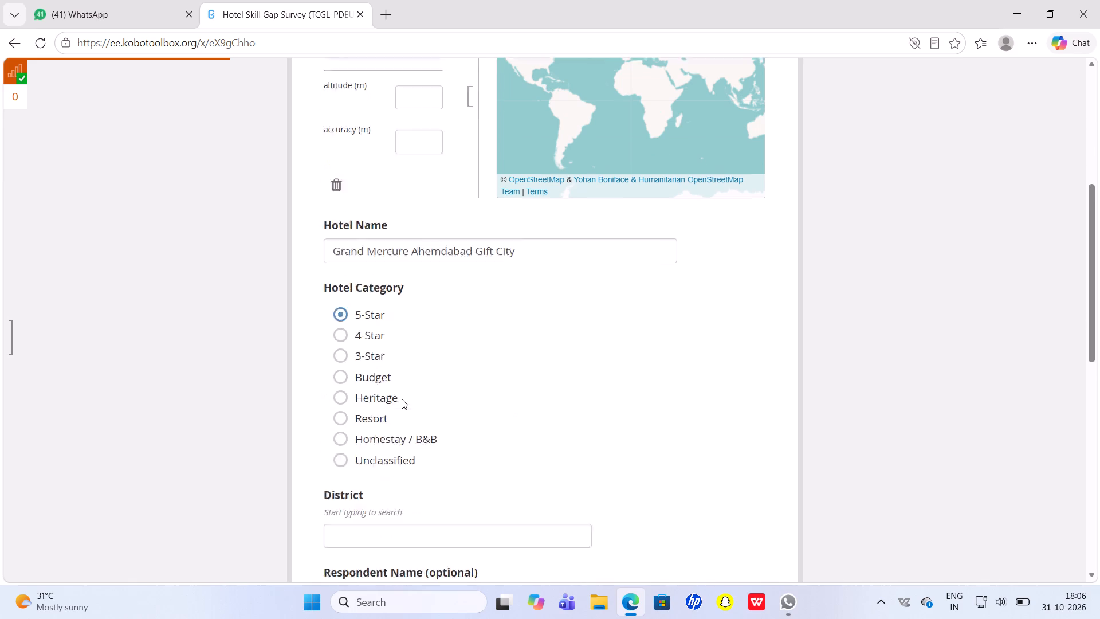
scroll(402, 399, right, 1)
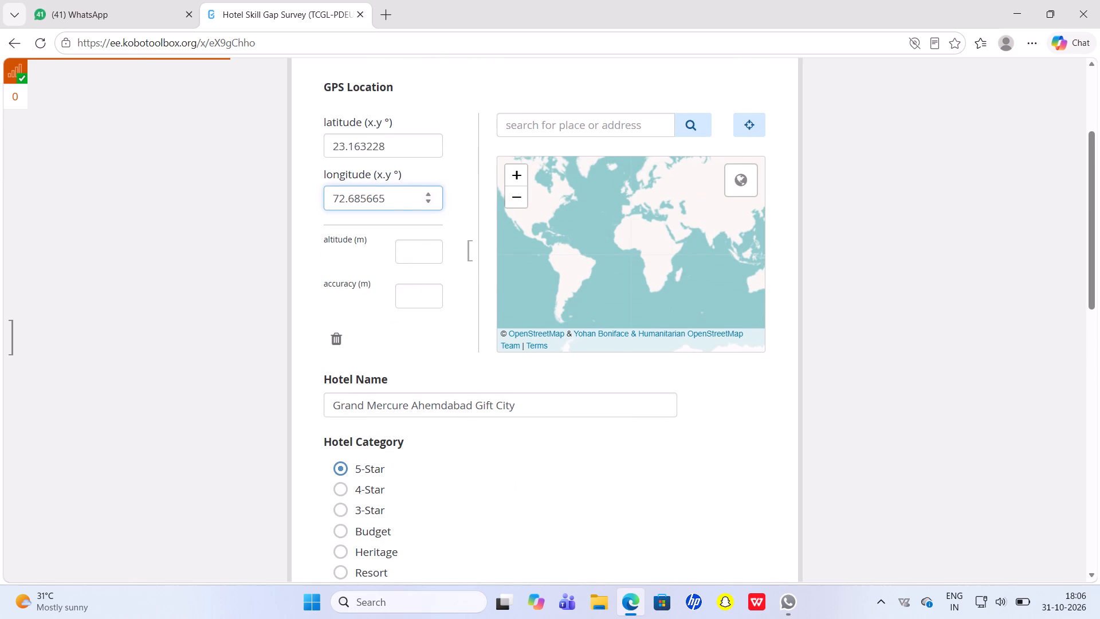
key(BackSpace)
key(BackSpace)
text(81)
click(527, 458)
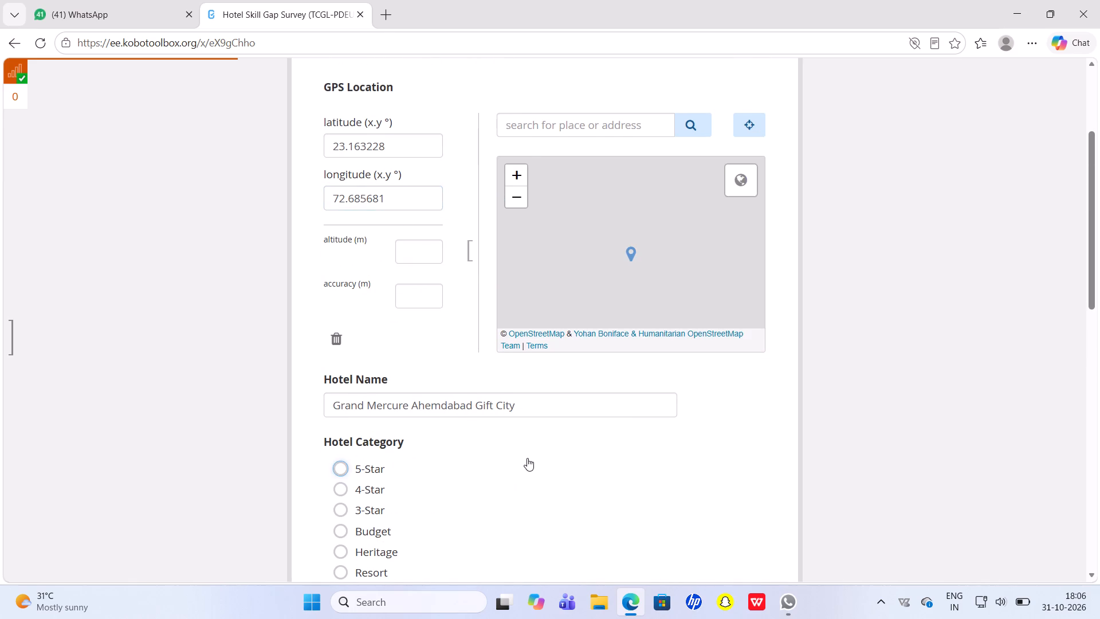
Choose Gandhinagar as the hotel's district.
scroll(527, 458, down, 3)
scroll(527, 458, up, 2)
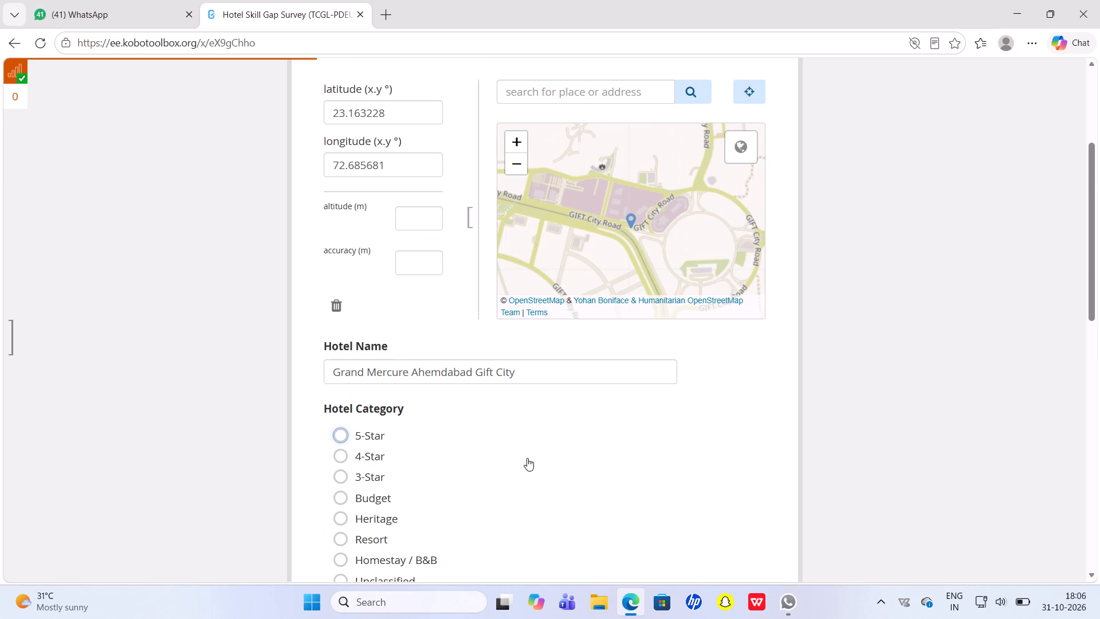
scroll(527, 458, down, 1)
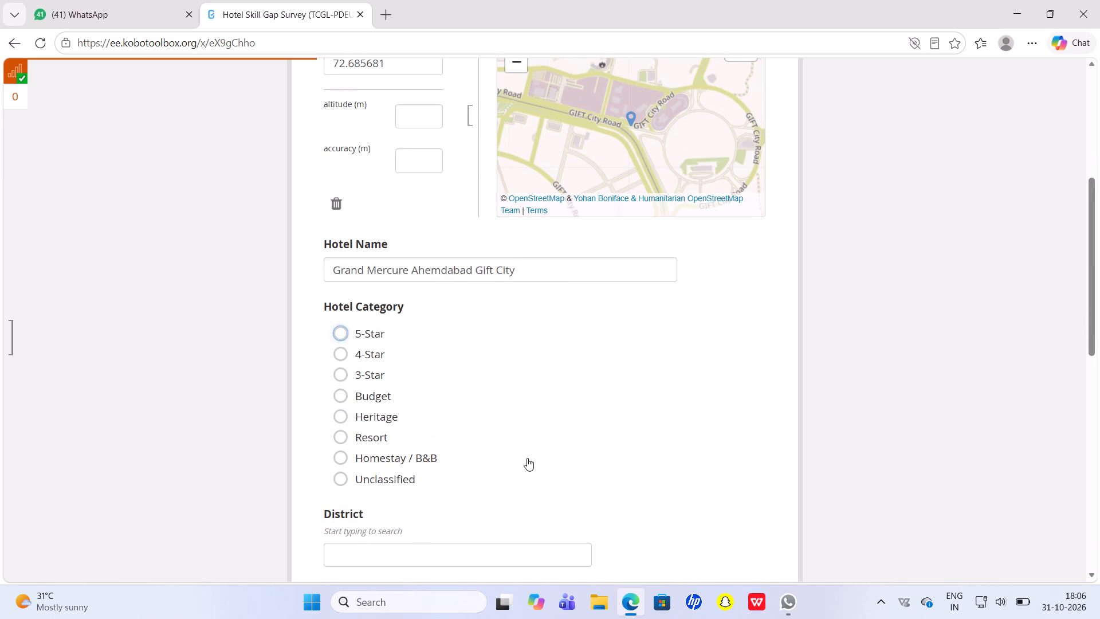
scroll(527, 458, down, 2)
click(504, 394)
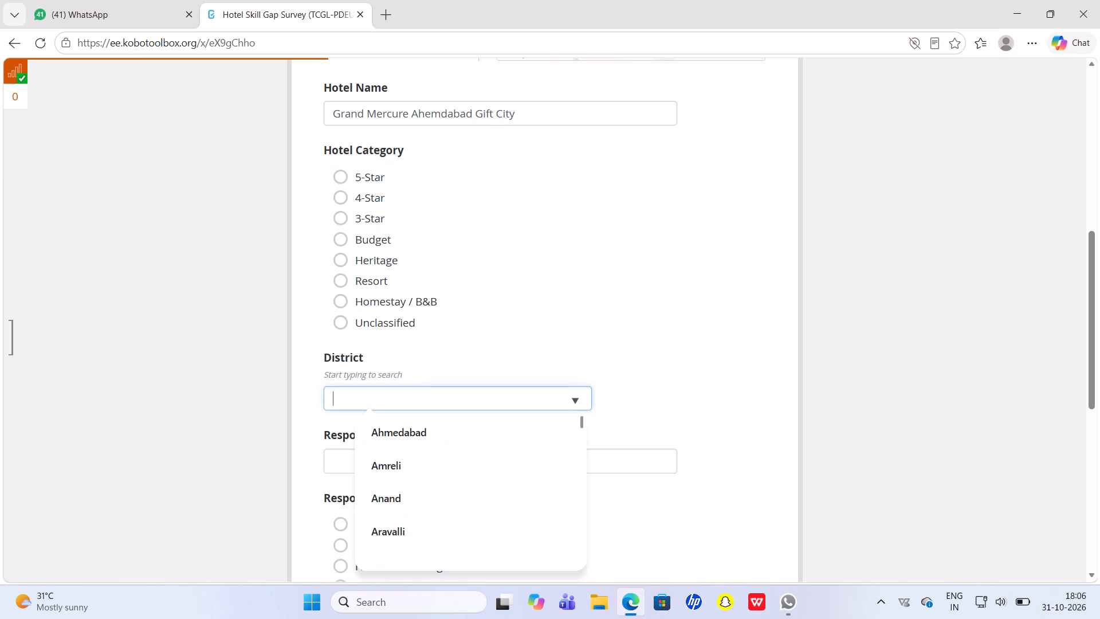
scroll(468, 477, down, 1)
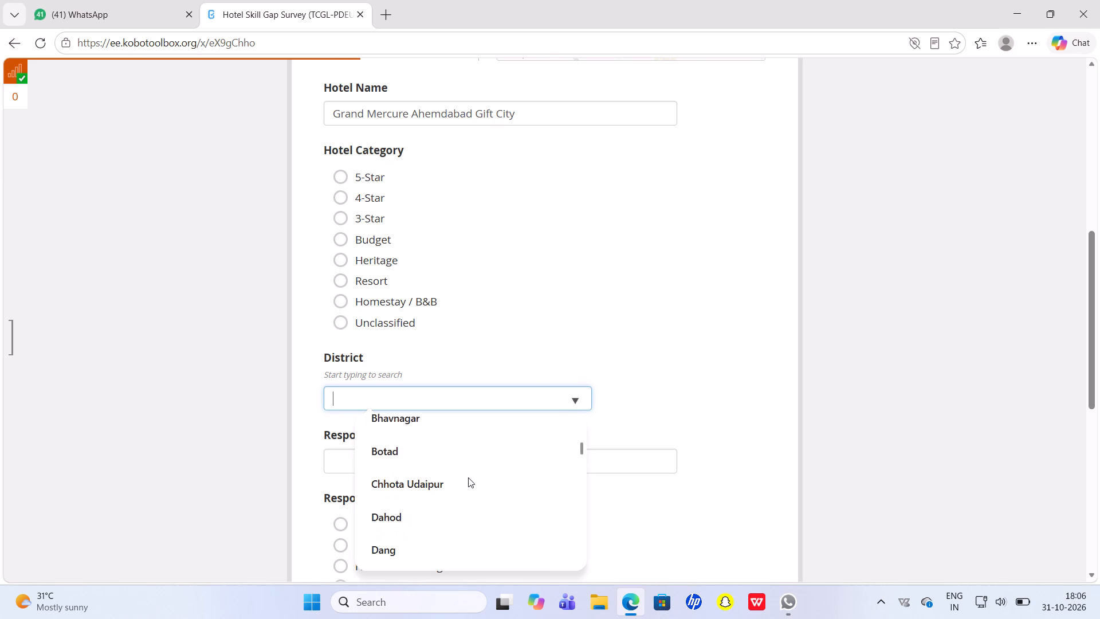
scroll(468, 477, down, 1)
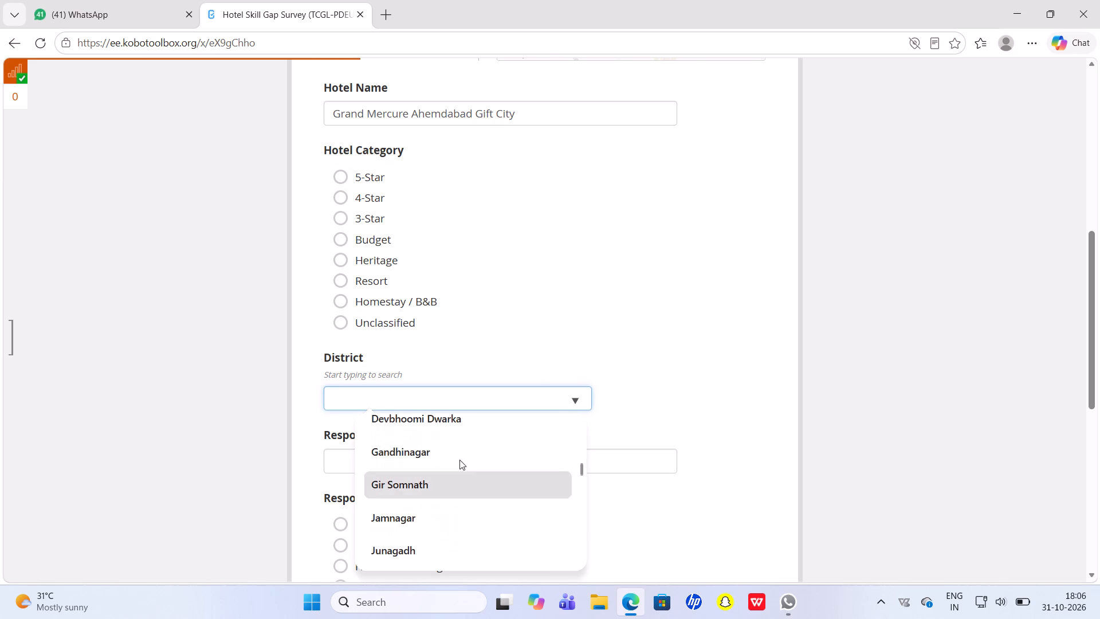
click(458, 459)
Skip the respondent name and designation and start the Website Address entry.
scroll(503, 538, down, 1)
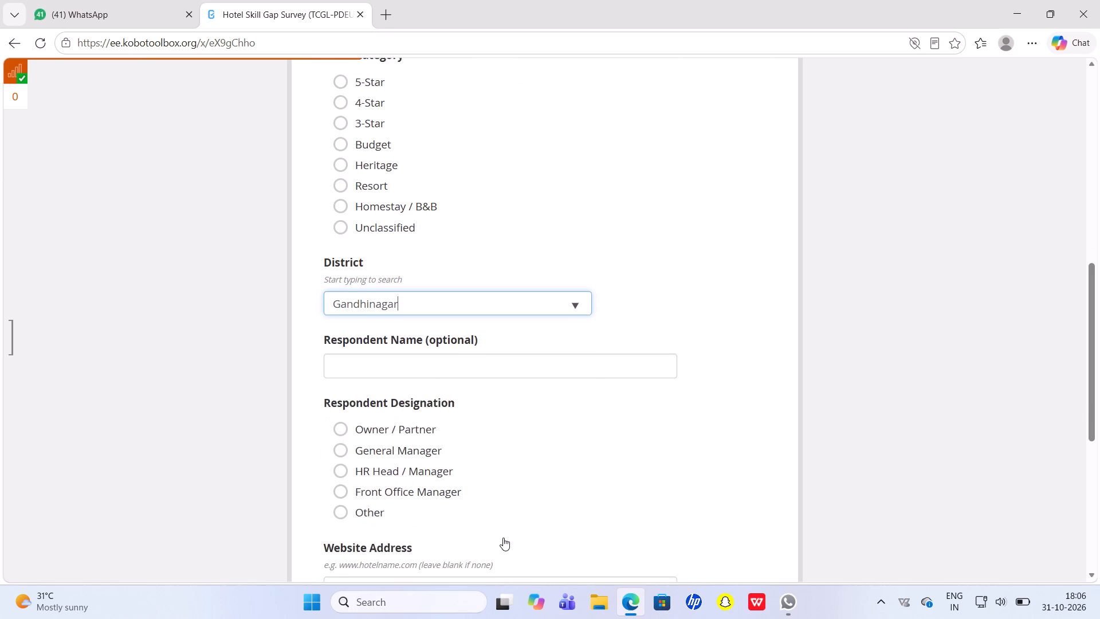
scroll(503, 538, down, 2)
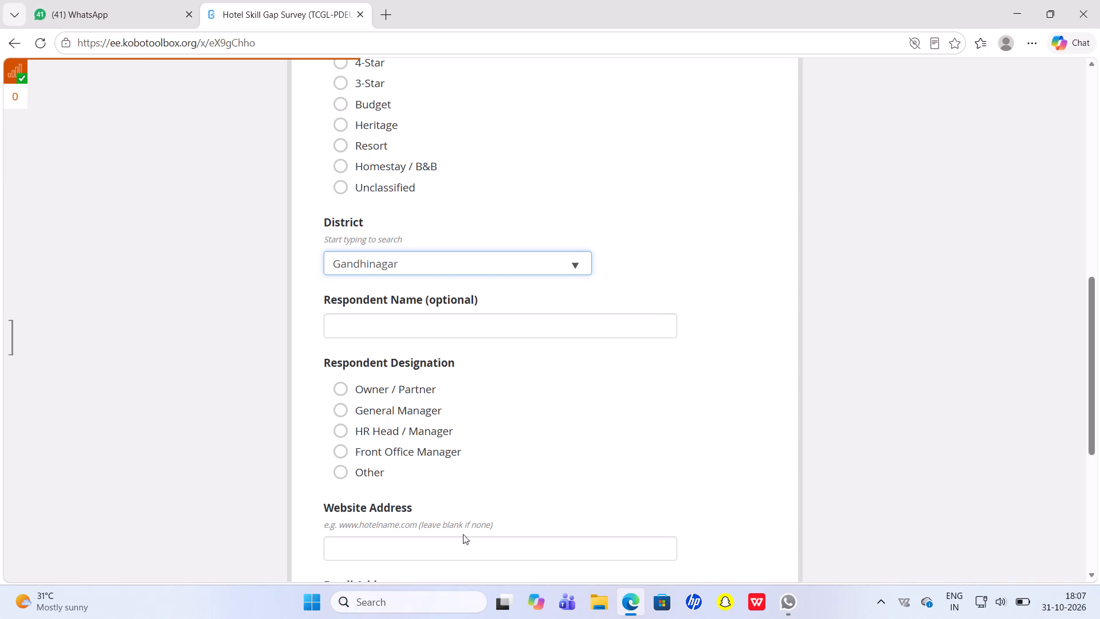
scroll(396, 549, down, 2)
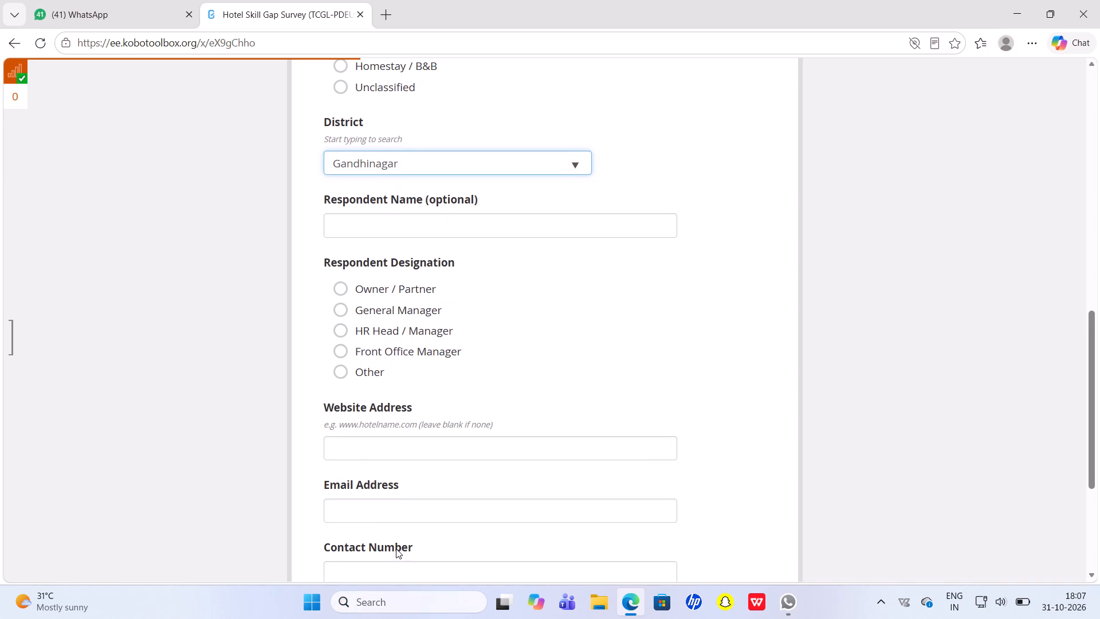
click(410, 449)
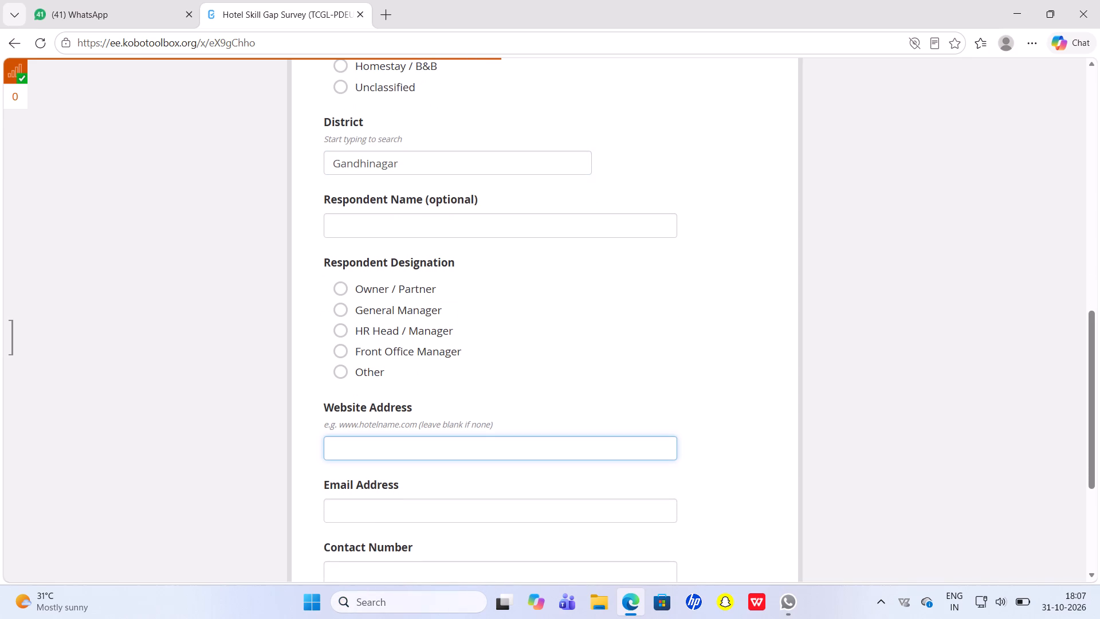
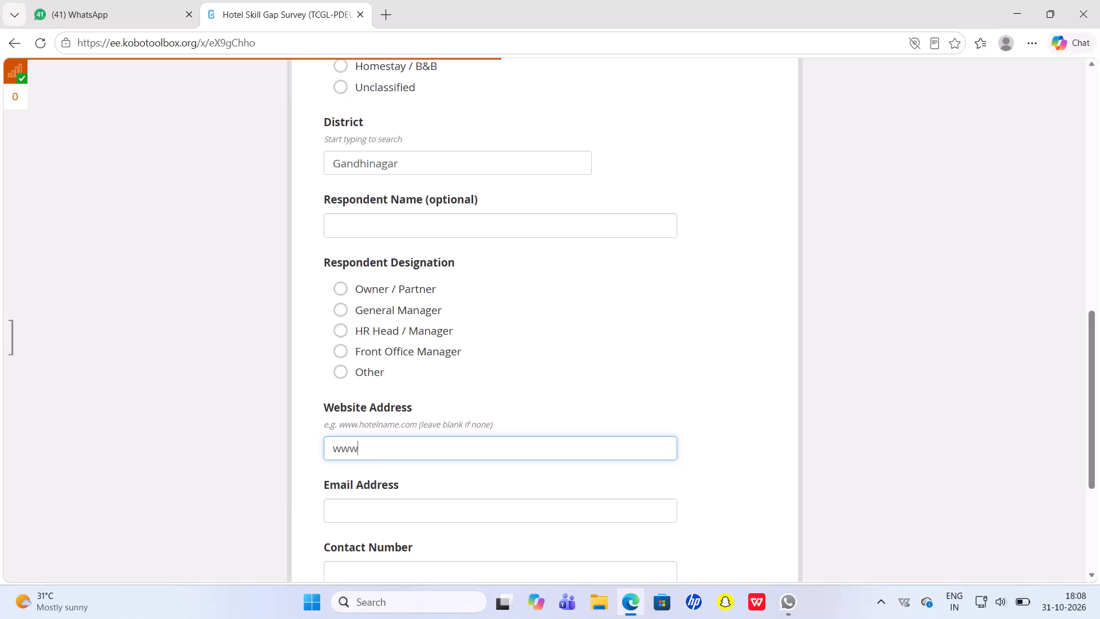
key(period)
text(Grand)
text(mercure)
text(hotel.com)
scroll(410, 449, down, 2)
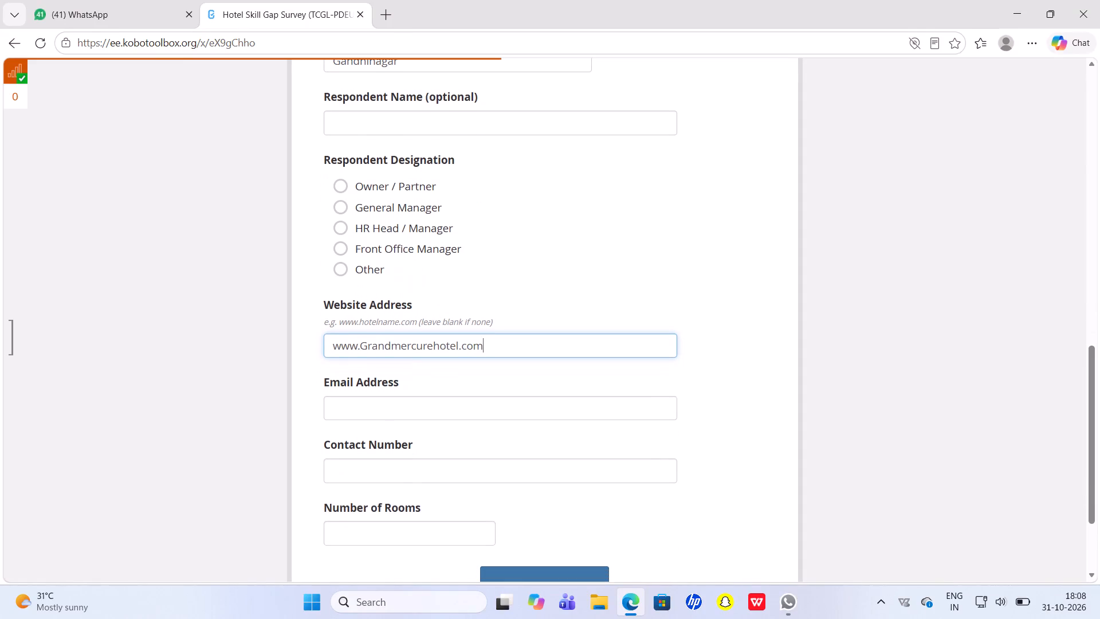
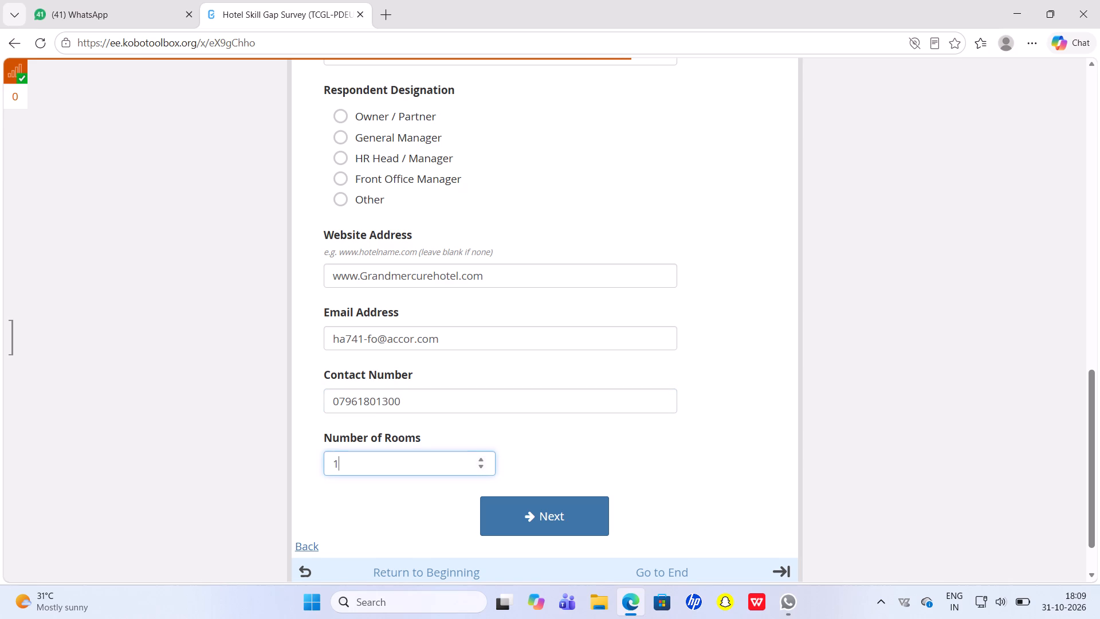
Enter 151 as the hotel's Number of Rooms.
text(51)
scroll(336, 464, up, 2)
key(BackSpace)
key(BackSpace)
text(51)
Choose General Manager as the Respondent Designation.
click(619, 183)
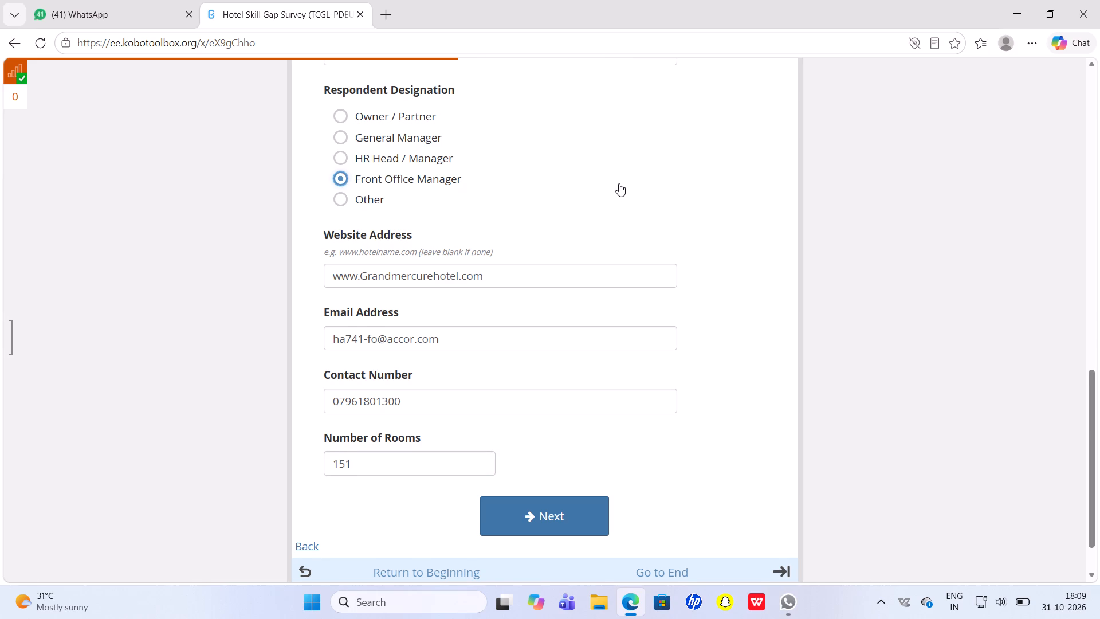
scroll(619, 183, up, 3)
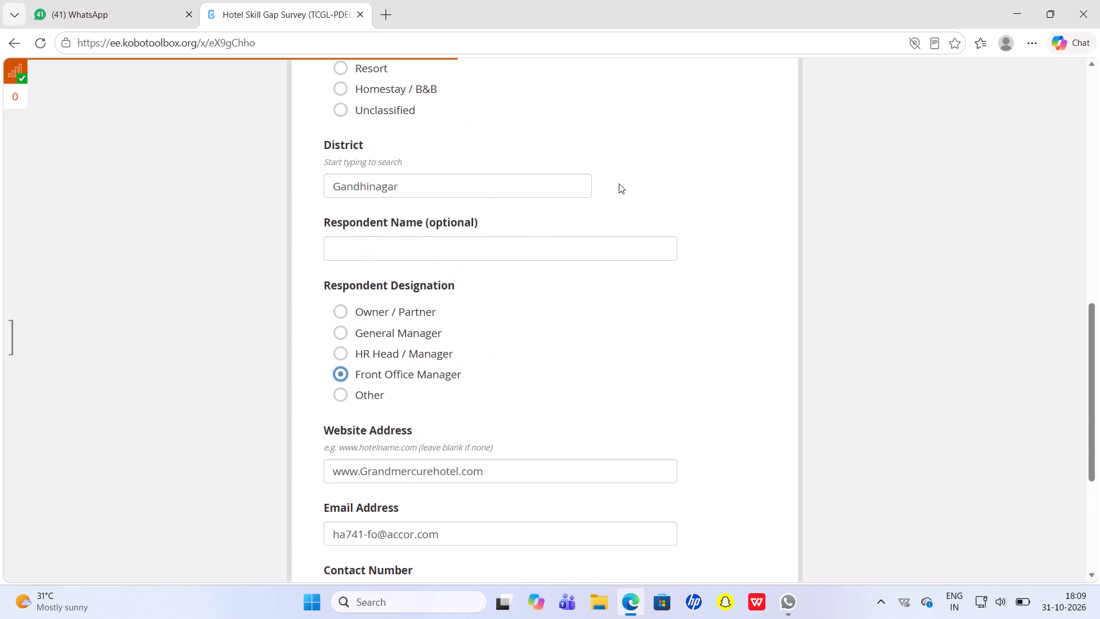
click(537, 240)
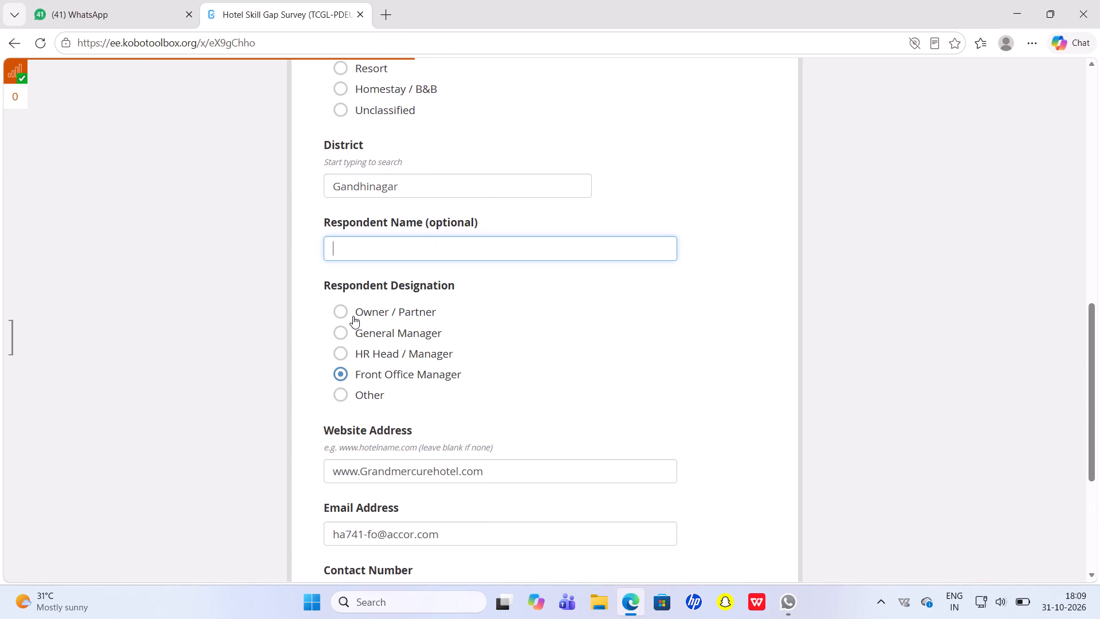
click(339, 330)
Enter the respondent's full name in the optional name field and continue to Section B: Seasonal Occupancy.
click(412, 246)
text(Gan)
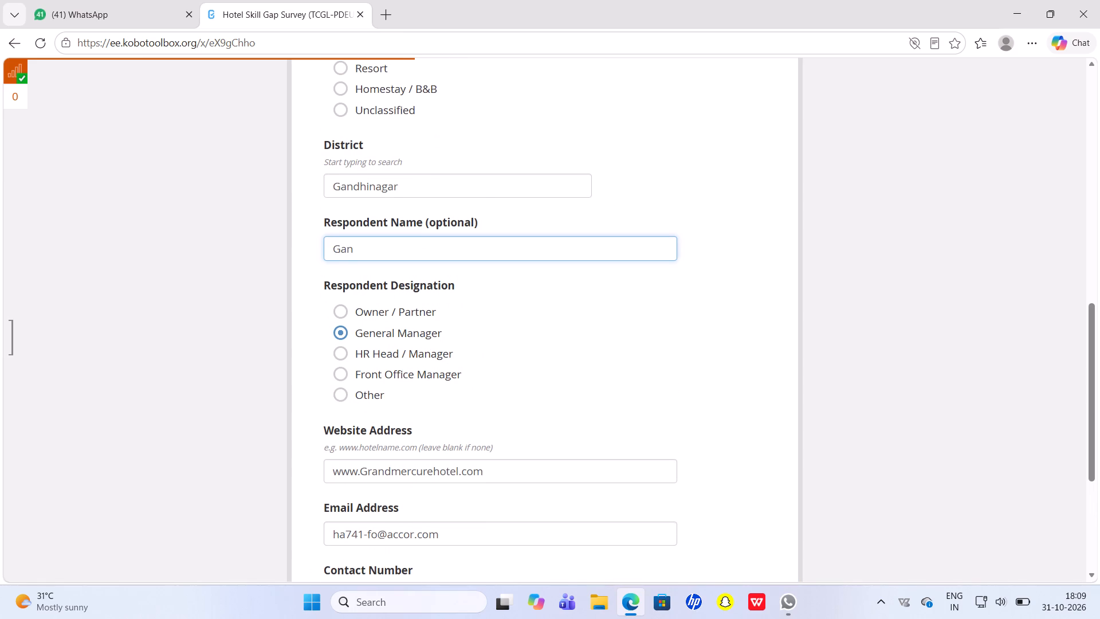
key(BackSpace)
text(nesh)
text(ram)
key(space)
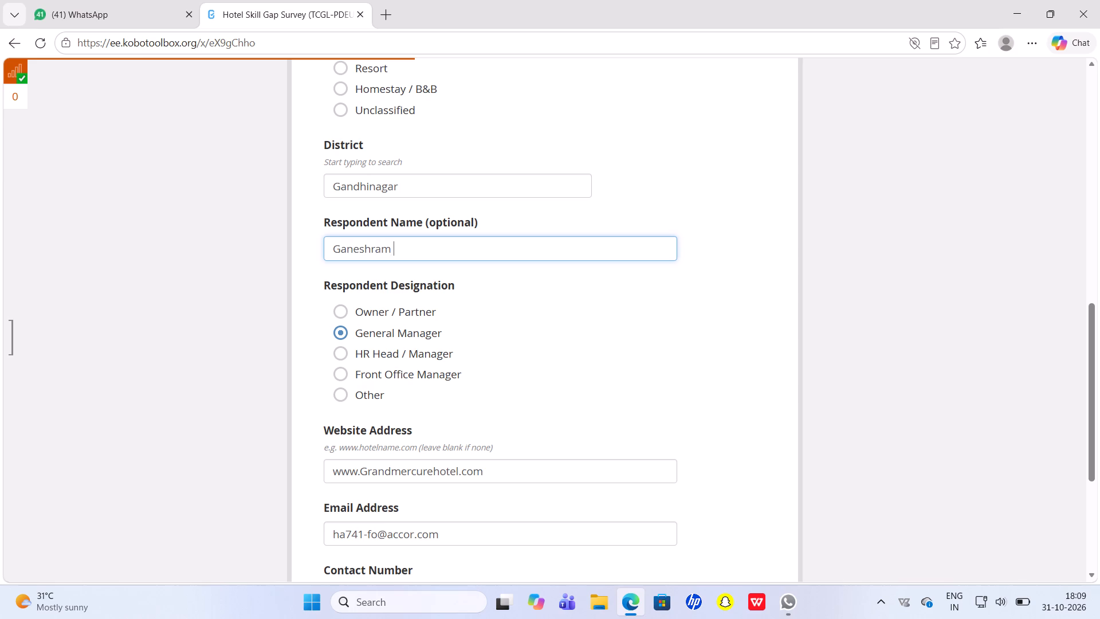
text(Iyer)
scroll(676, 300, down, 5)
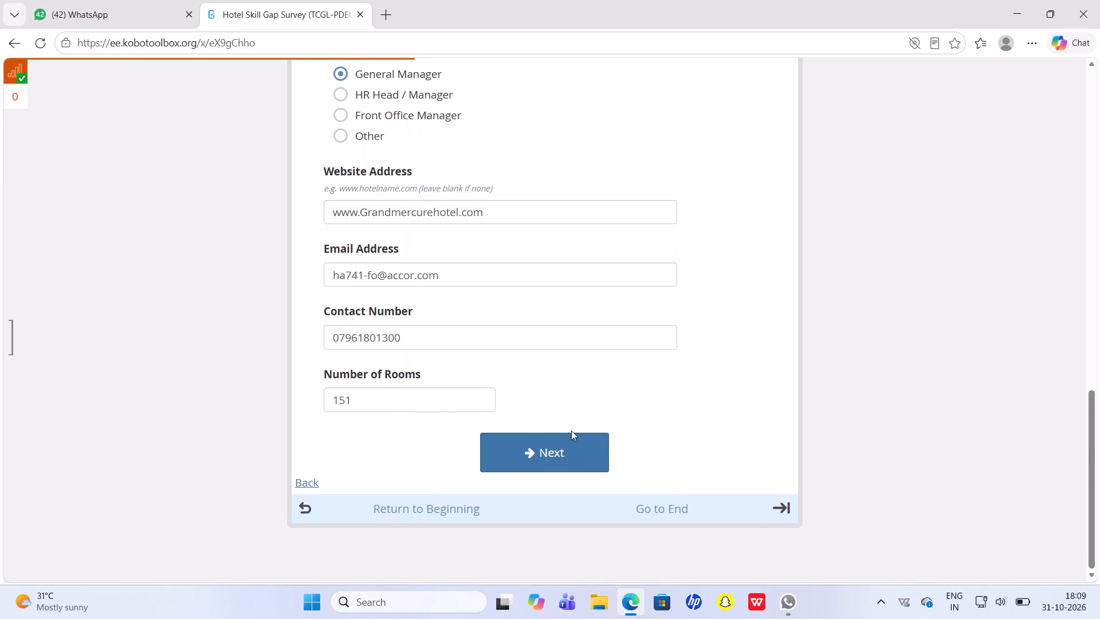
click(565, 449)
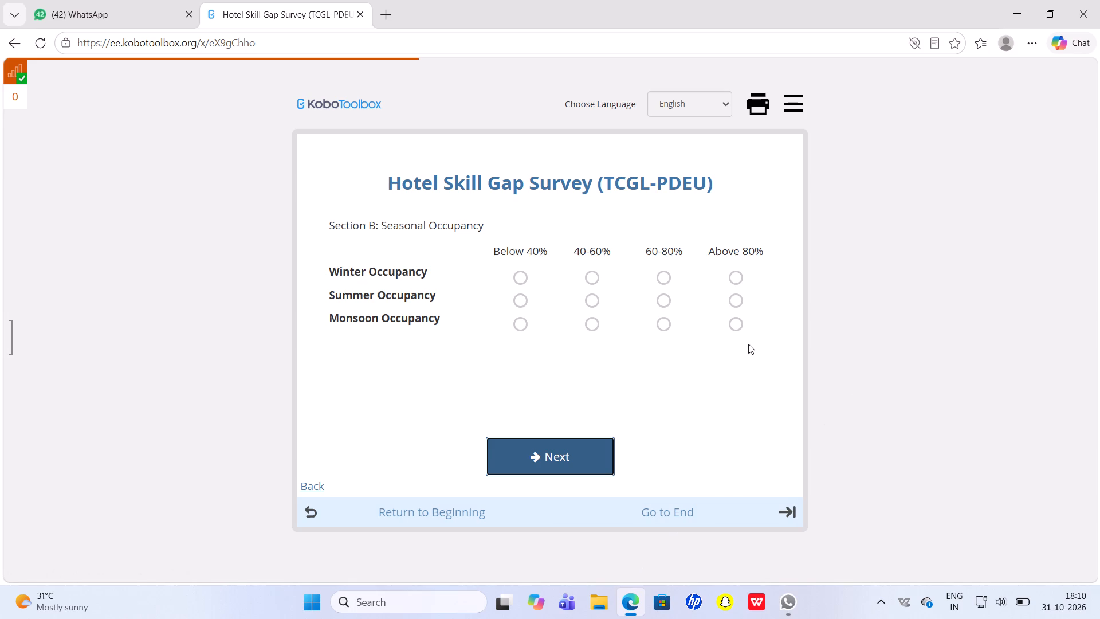
Rate Winter Occupancy as 60-80%, and both Summer Occupancy and Monsoon Occupancy as 40-60%.
click(665, 278)
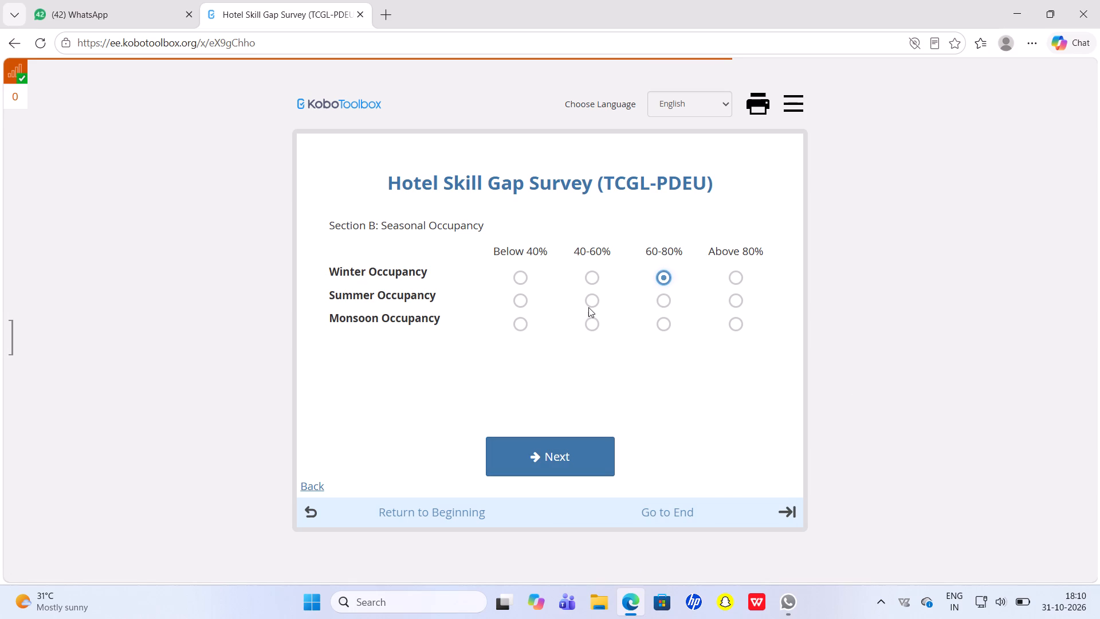
click(591, 302)
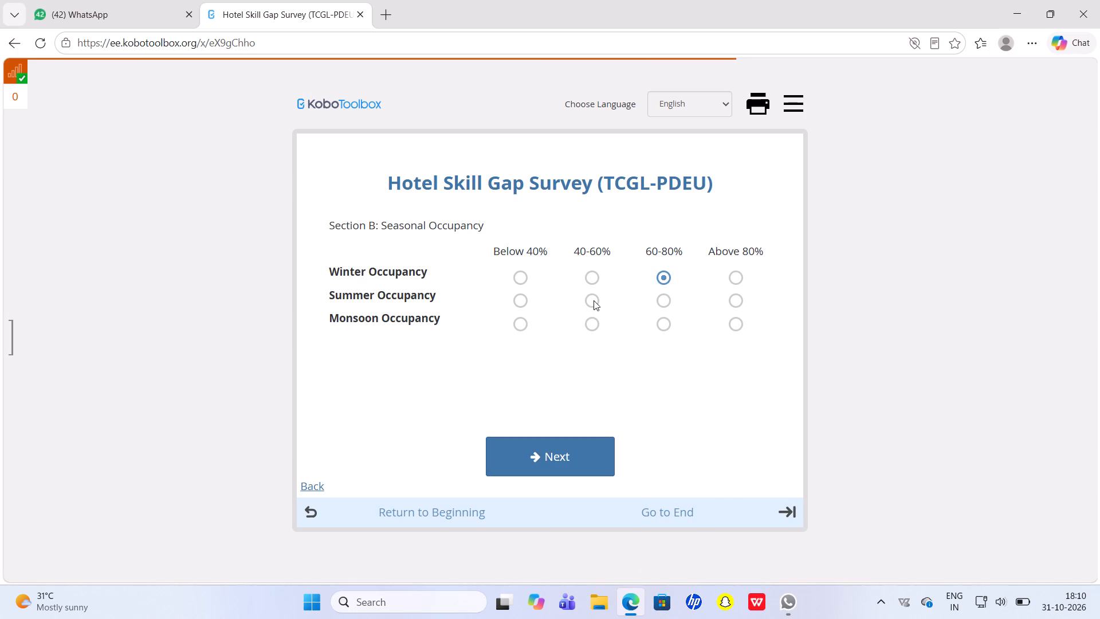
click(594, 300)
click(599, 324)
Continue from Seasonal Occupancy to Section C: Facilities and Workforce.
click(568, 455)
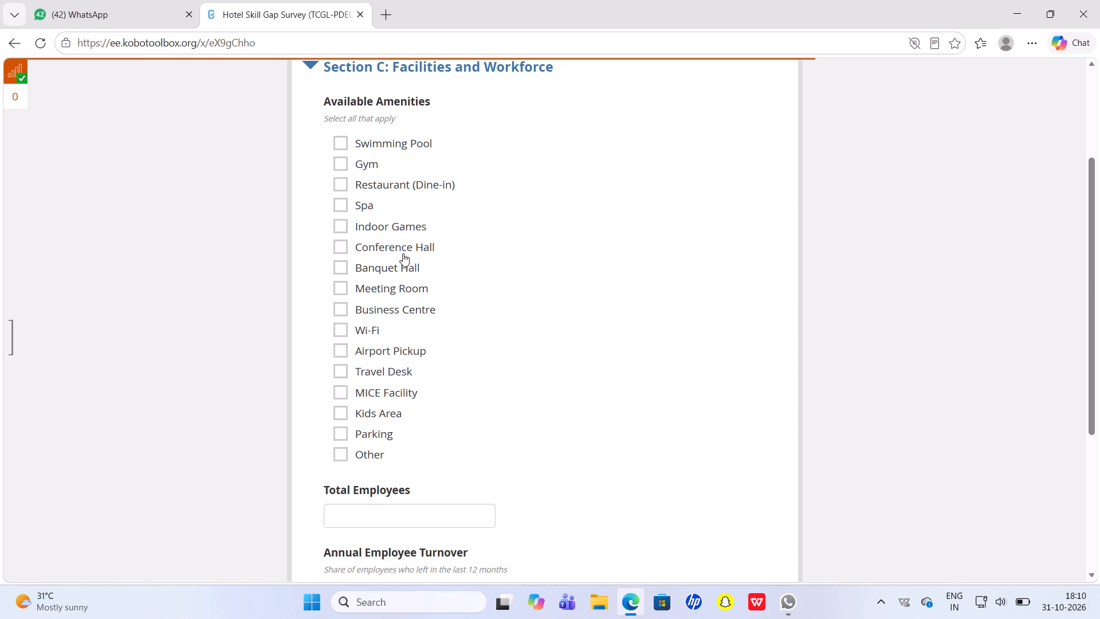
Select Swimming Pool, Gym, Restaurant (Dine-in), Spa, Conference Hall, Banquet Hall, Meeting Room, Wi-Fi and Parking as the Available Amenities.
click(344, 136)
click(344, 160)
click(340, 185)
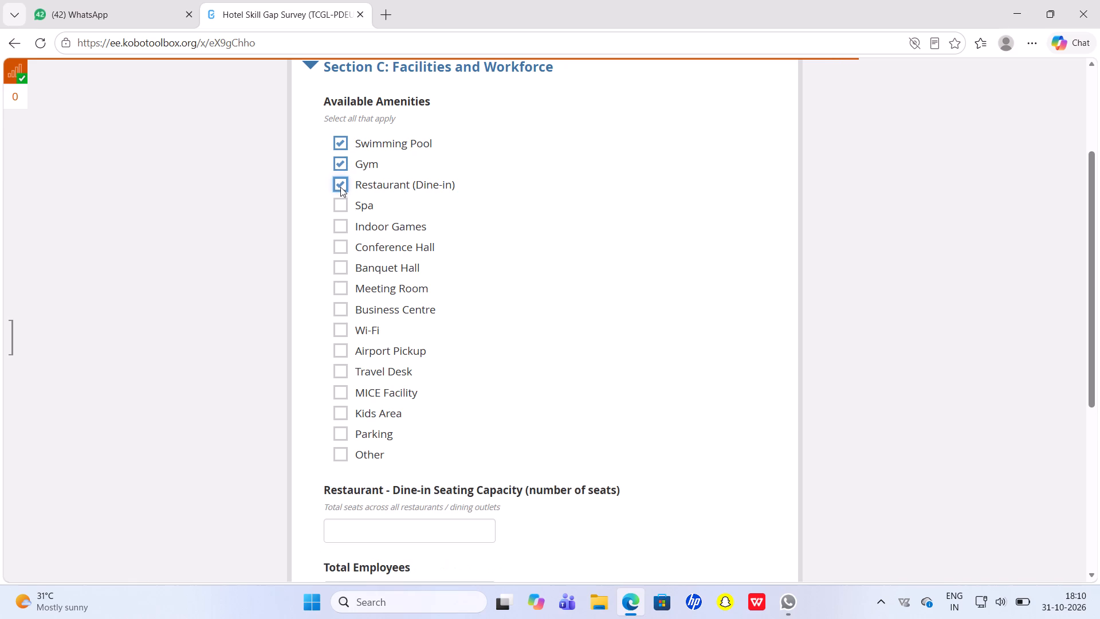
click(340, 202)
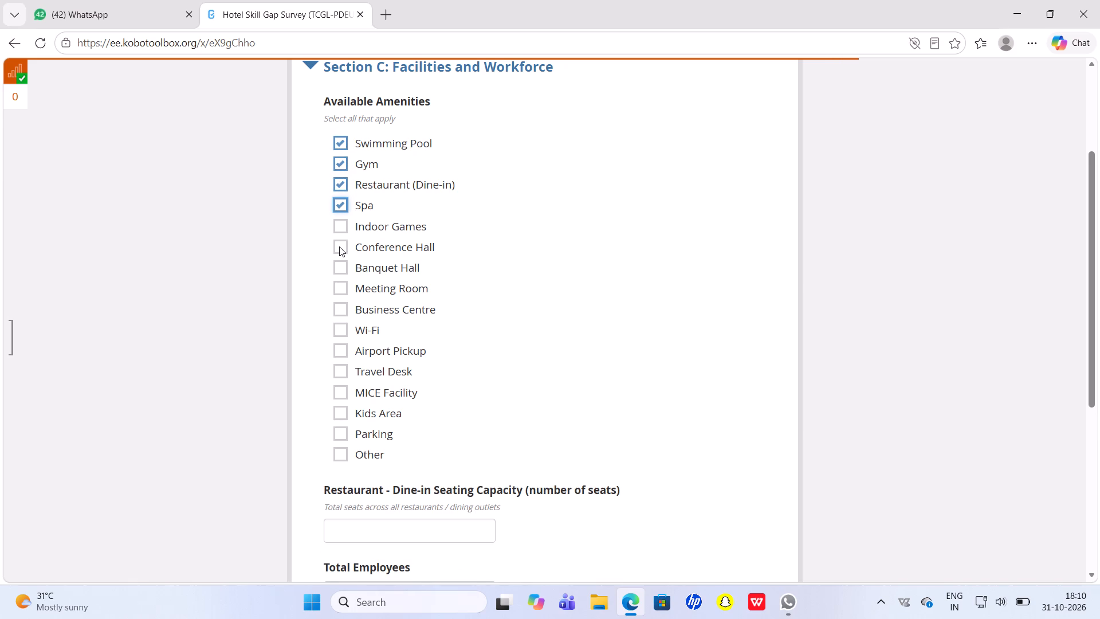
click(339, 246)
click(339, 265)
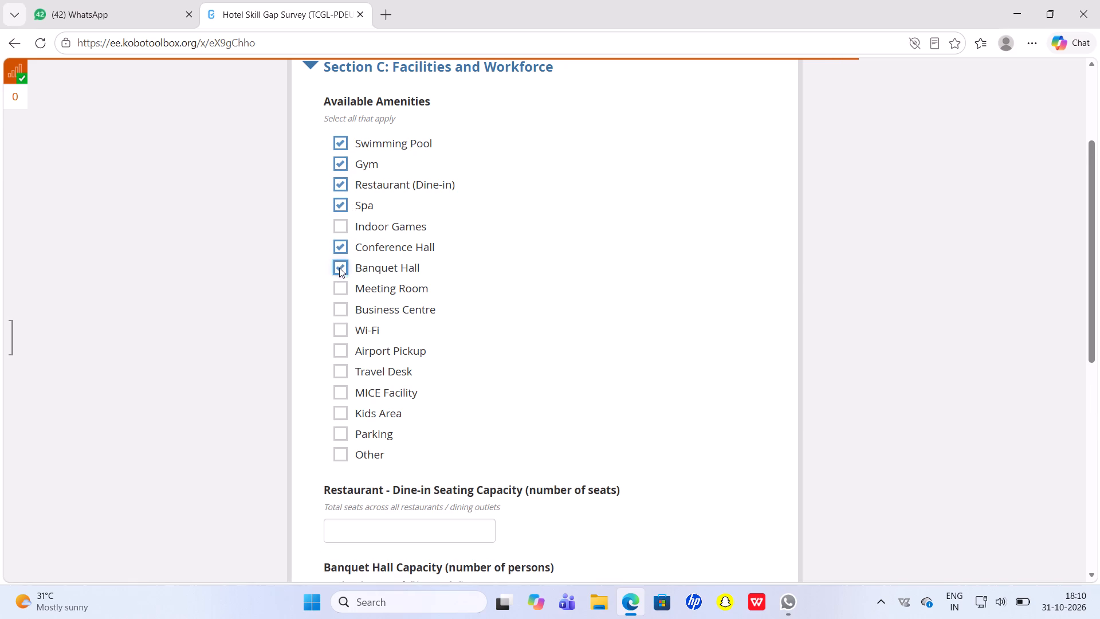
click(339, 289)
click(343, 326)
click(336, 432)
scroll(445, 511, down, 2)
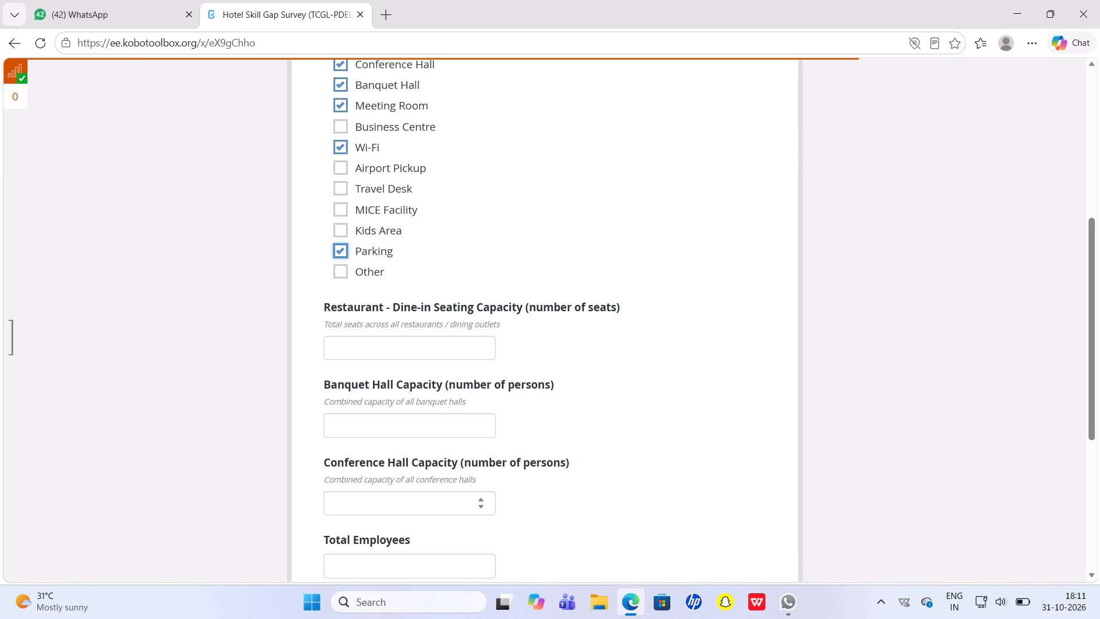
Enter the capacities: 120 restaurant dine-in seats, 160 persons for the banquet hall and 250 persons for the conference hall.
click(383, 347)
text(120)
click(349, 429)
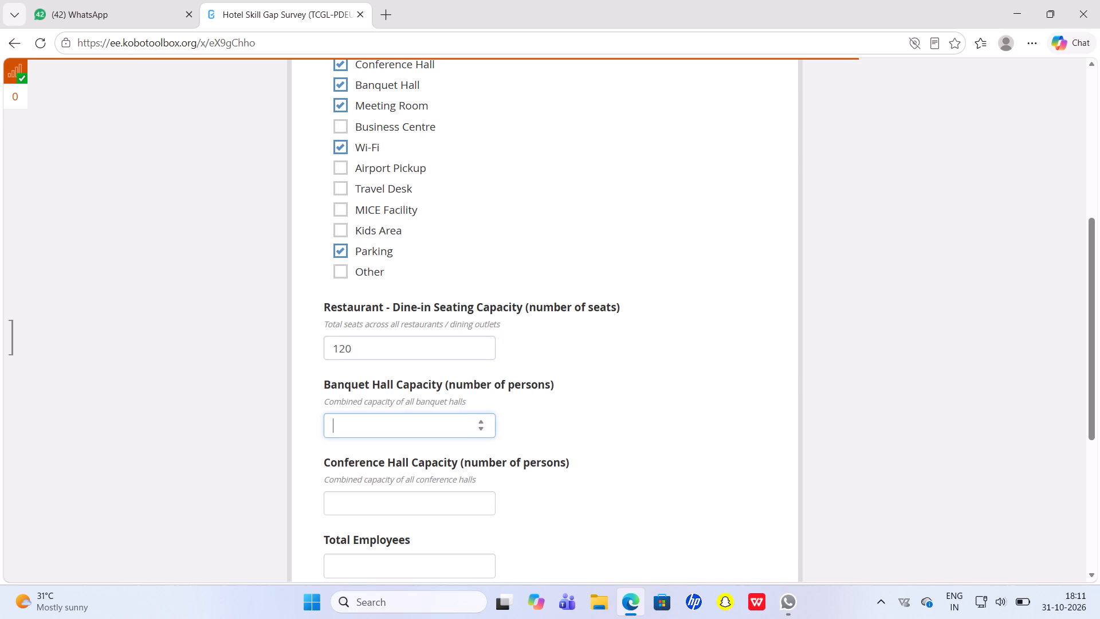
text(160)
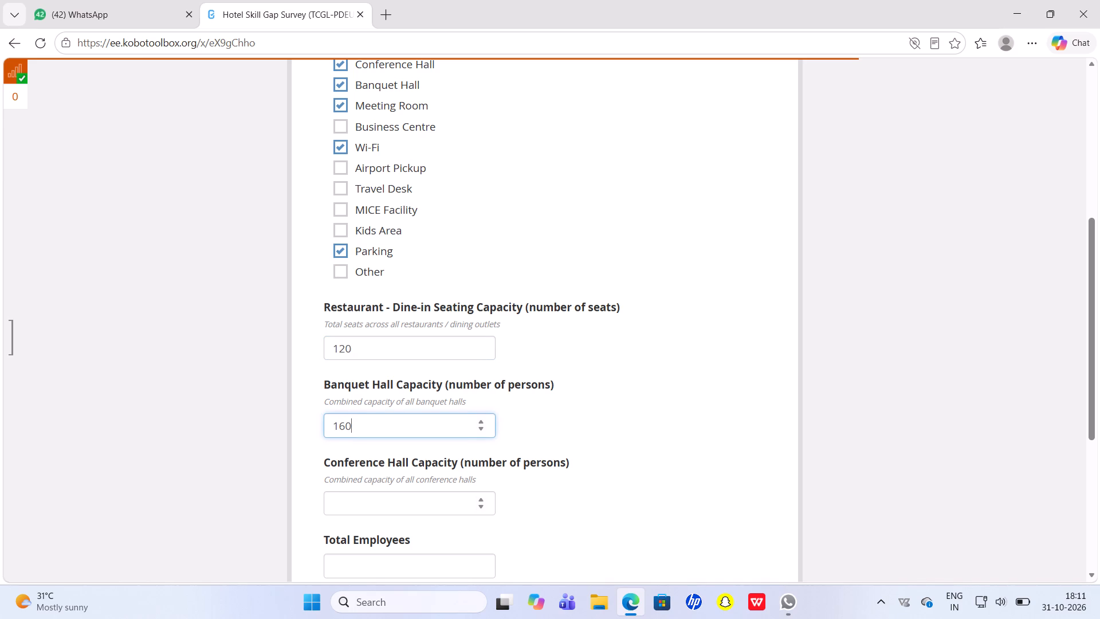
click(349, 508)
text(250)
Enter 220 as the hotel's Total Employees.
click(373, 563)
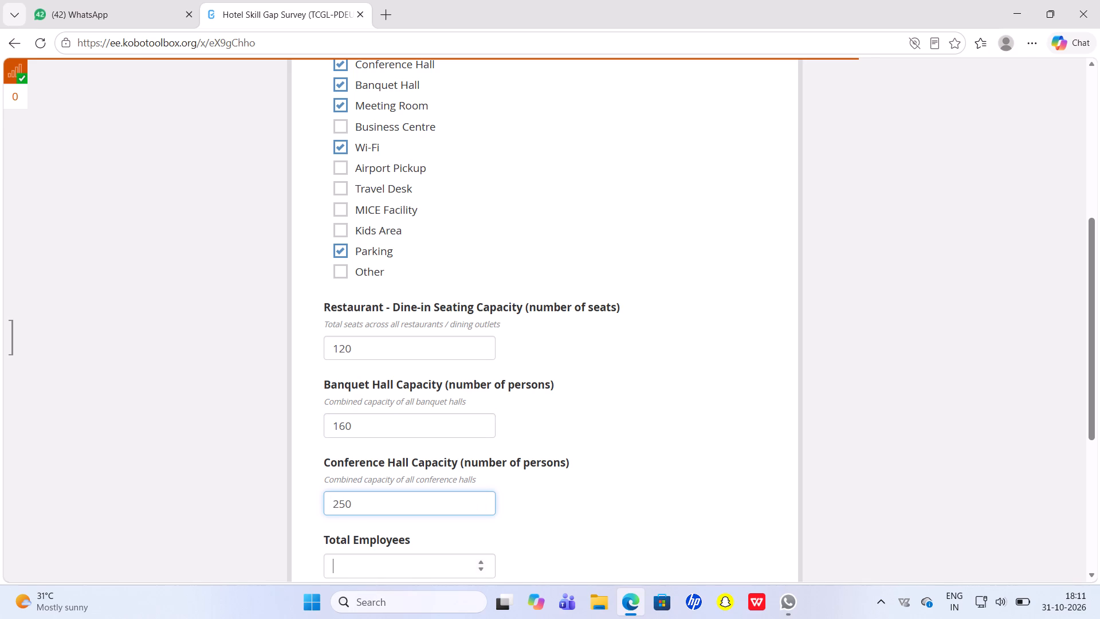
scroll(373, 563, down, 4)
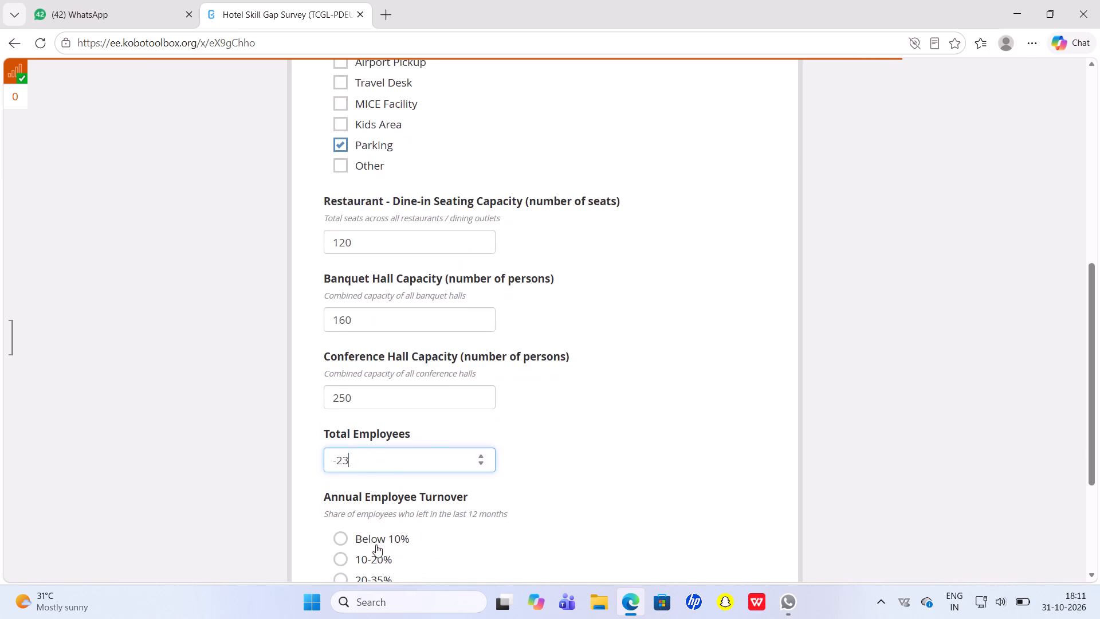
scroll(376, 544, down, 1)
key(BackSpace)
key(BackSpace)
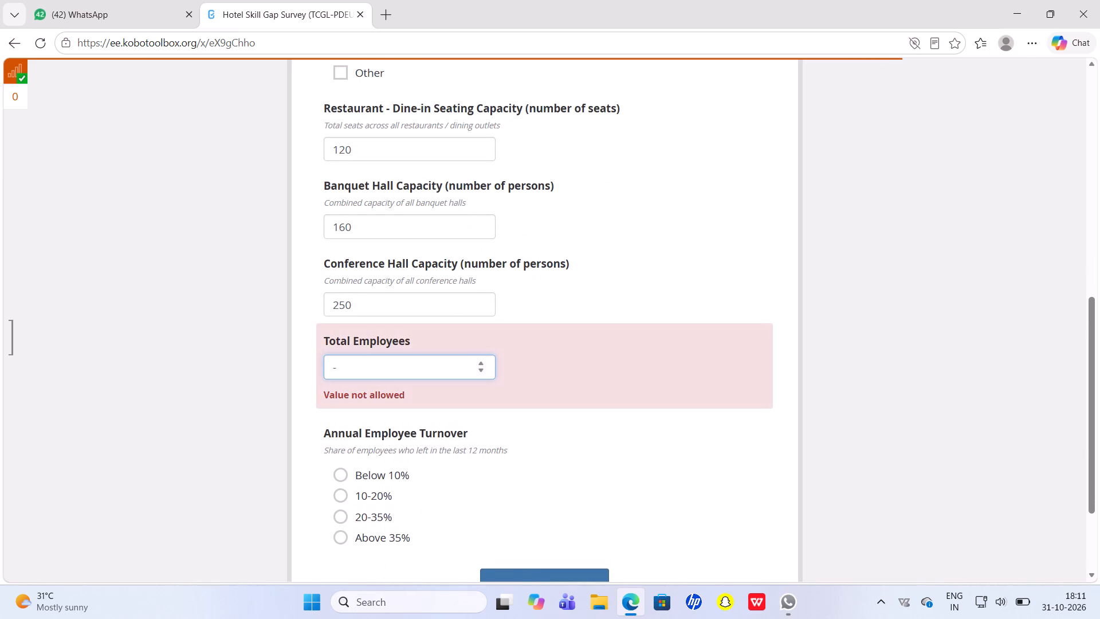
key(BackSpace)
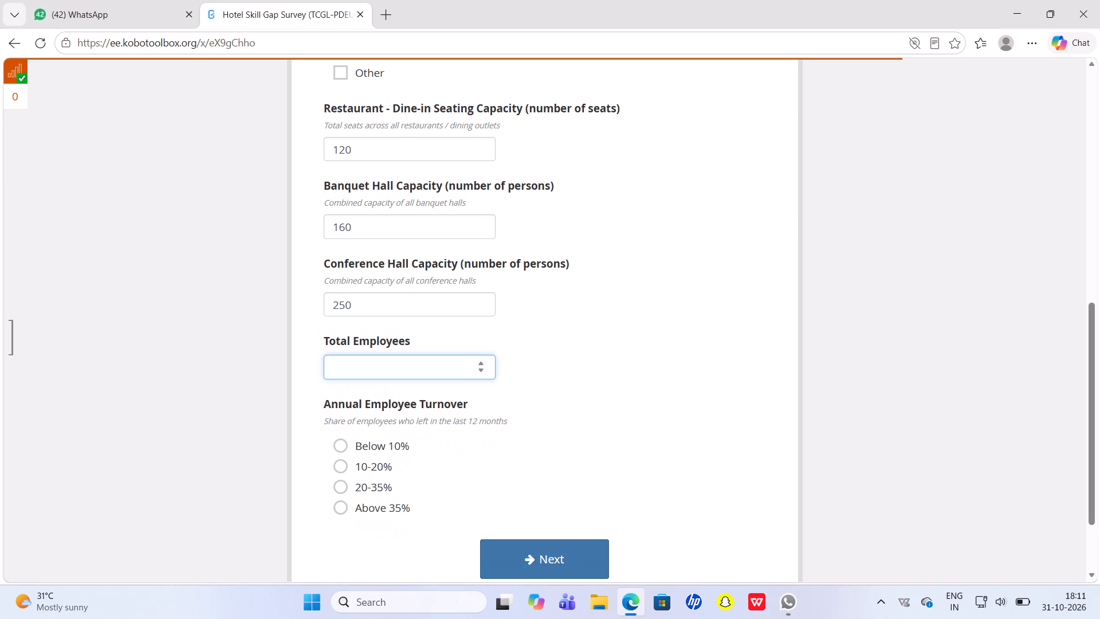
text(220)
Choose 10-20% as the Annual Employee Turnover and continue to Section D: Occupation-wise Skill Gap.
click(341, 462)
click(563, 558)
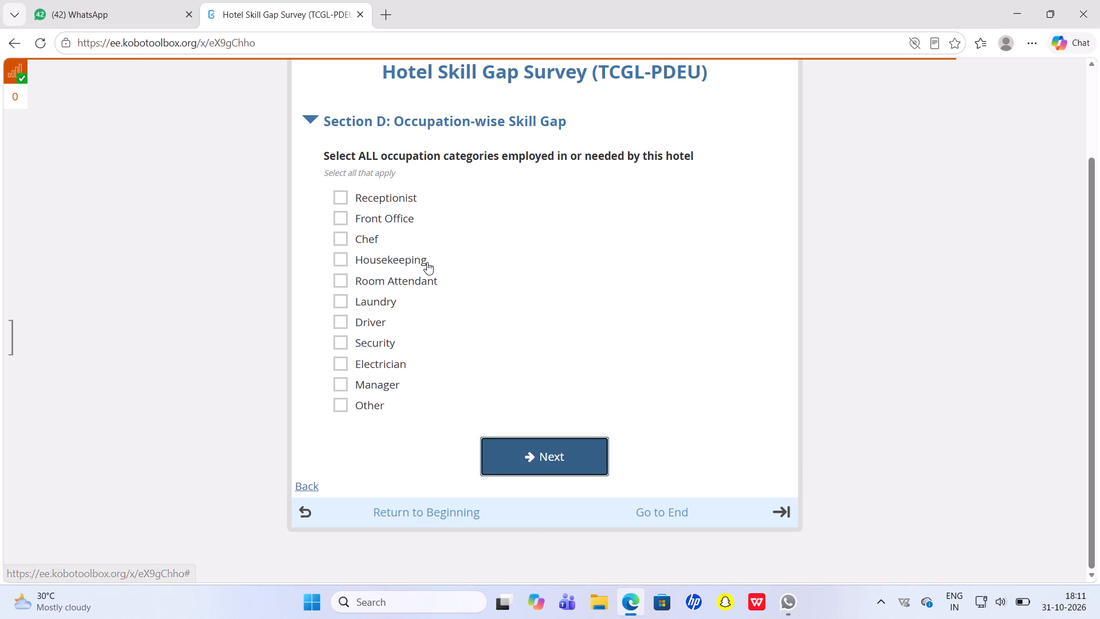
Select every occupation category from Receptionist through Manager, leaving out Other, and continue to the Receptionist questions.
click(339, 199)
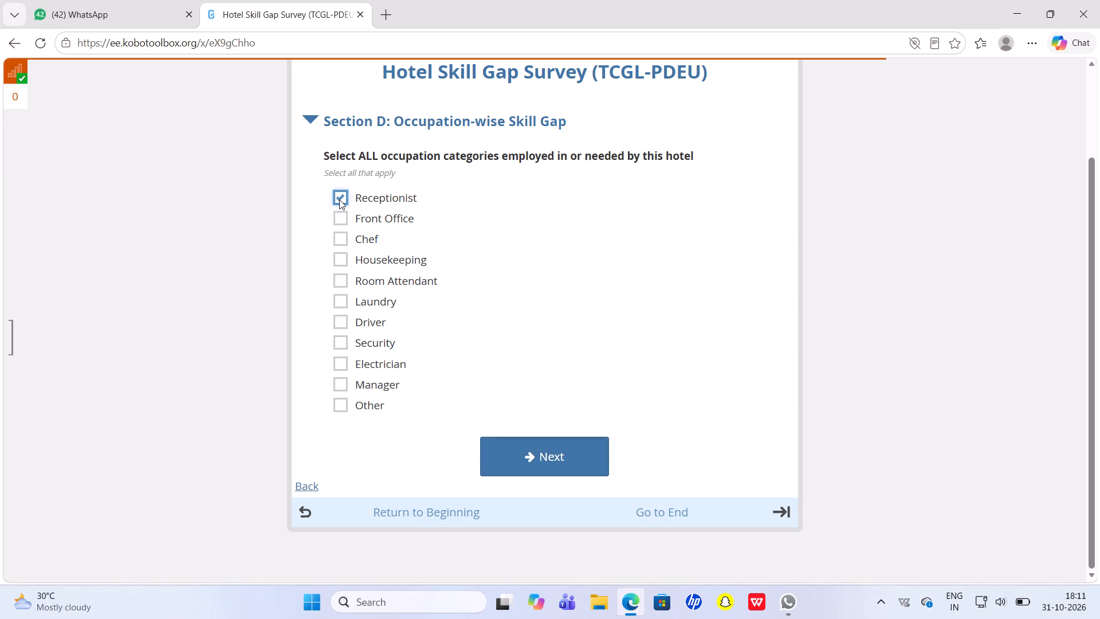
drag(337, 214, 340, 244)
click(340, 244)
click(337, 216)
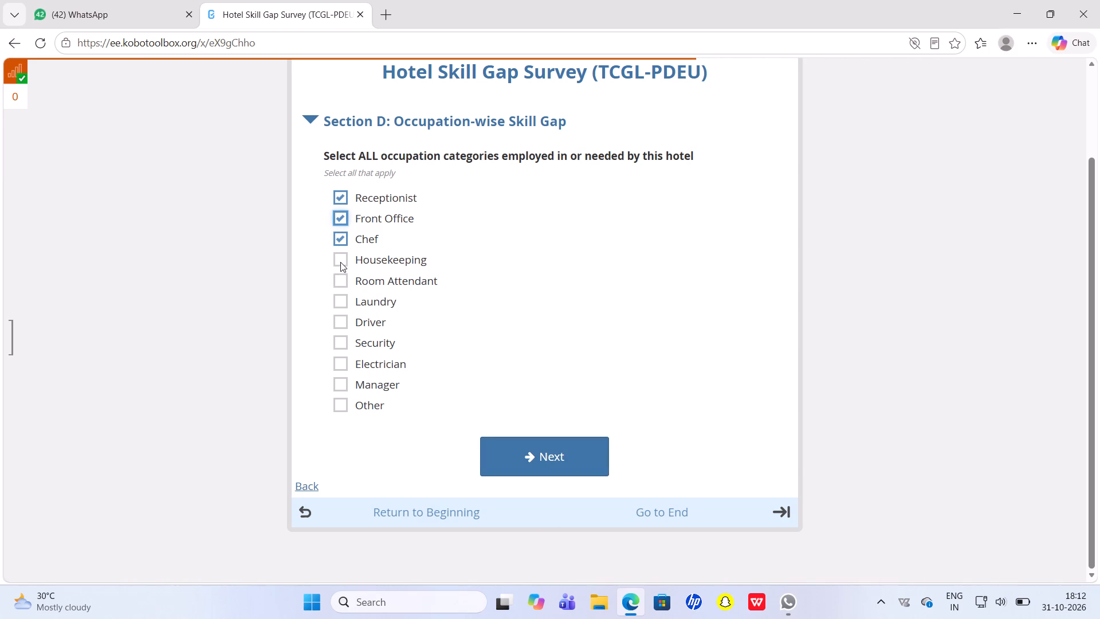
click(340, 262)
click(340, 281)
click(339, 300)
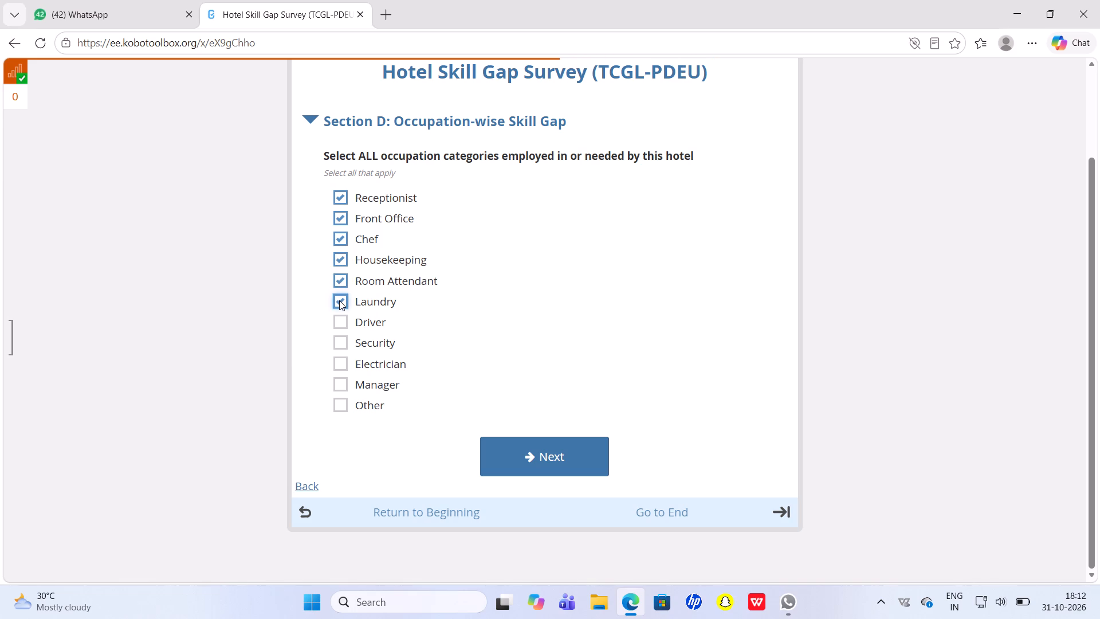
click(341, 323)
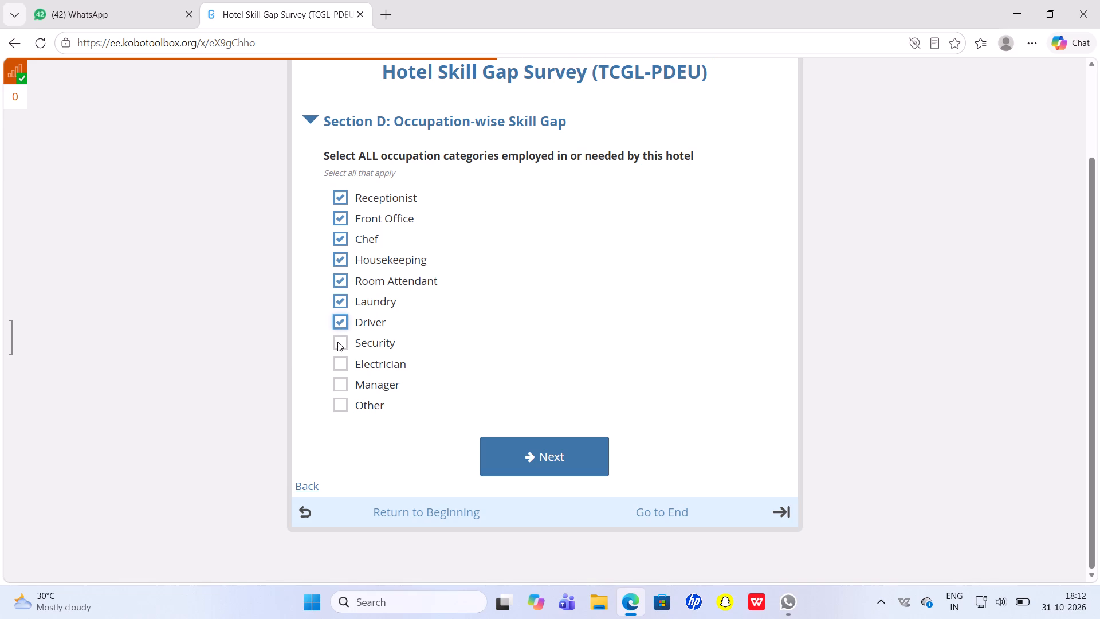
click(337, 342)
click(336, 362)
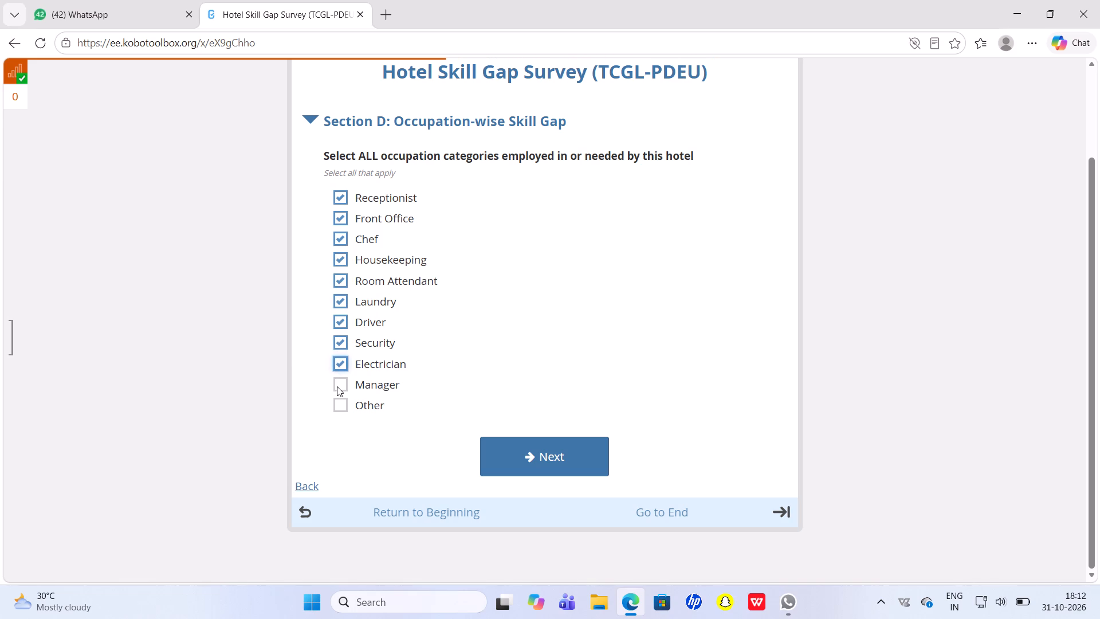
click(337, 386)
click(517, 452)
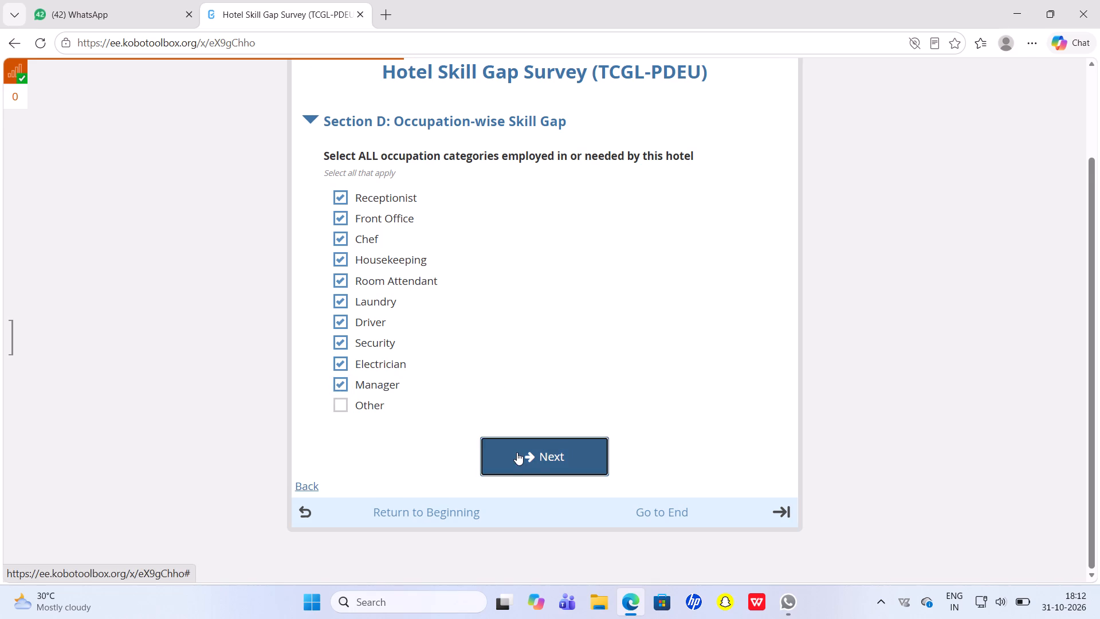
Set the Receptionist occupation's Available Manpower - Male to 6.
key(BackSpace)
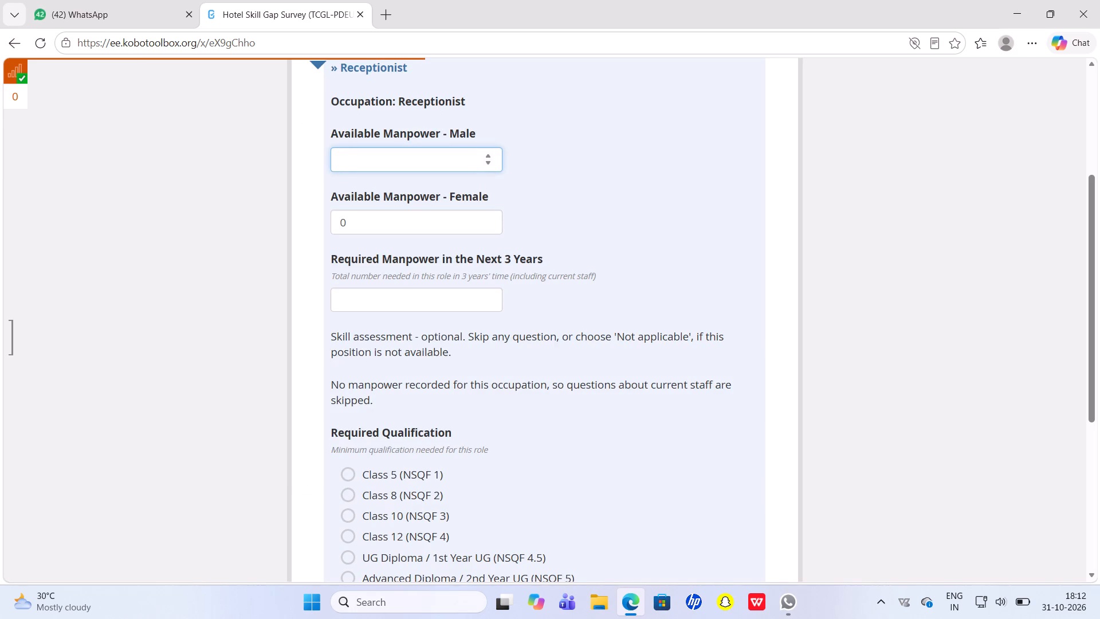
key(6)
Set the Receptionist's Available Manpower - Female to 5 and Required Manpower in the Next 3 Years to 14.
click(375, 218)
key(BackSpace)
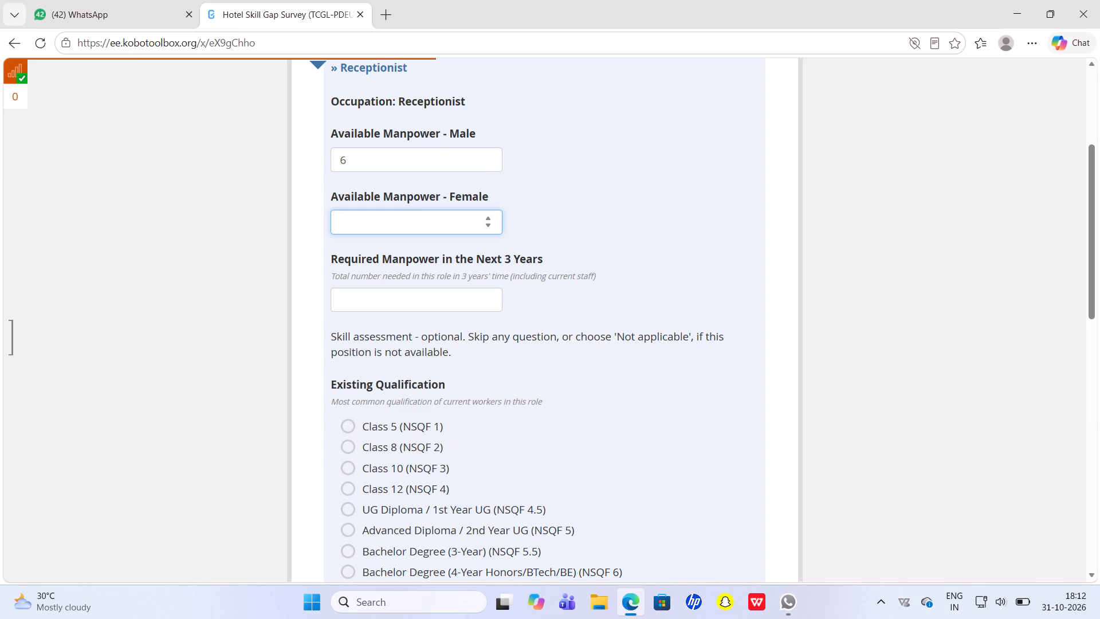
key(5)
click(355, 297)
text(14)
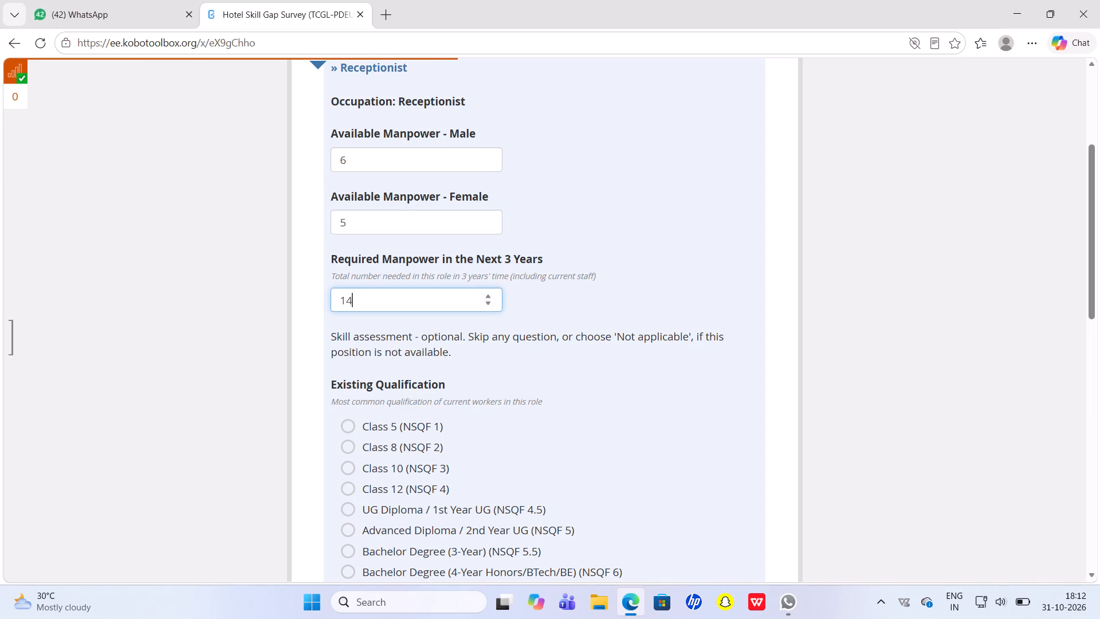
click(549, 187)
Choose Bachelor Degree (3-Year) (NSQF 5.5) as the Receptionist's Existing Qualification and UG Diploma / 1st Year UG (NSQF 4.5) as the Required Qualification.
scroll(476, 398, down, 1)
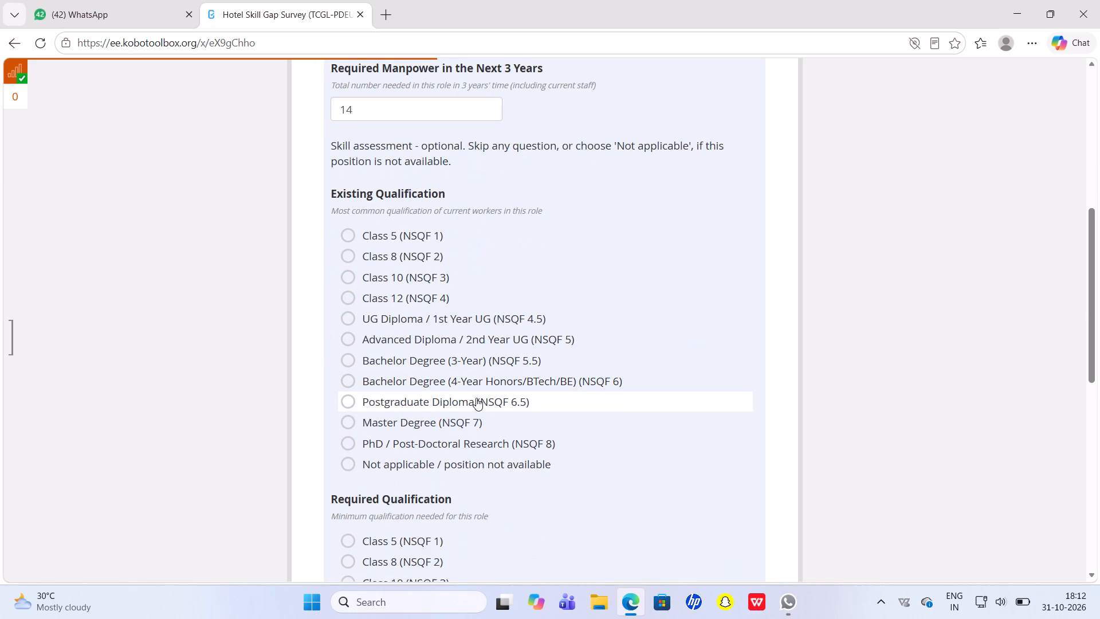
scroll(476, 398, down, 1)
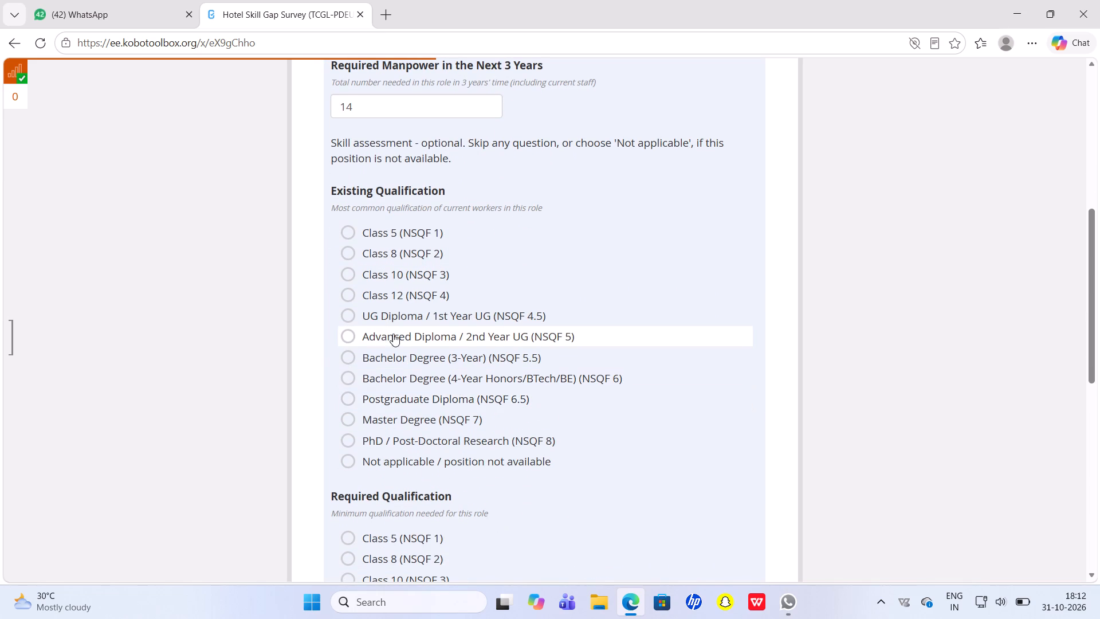
click(349, 359)
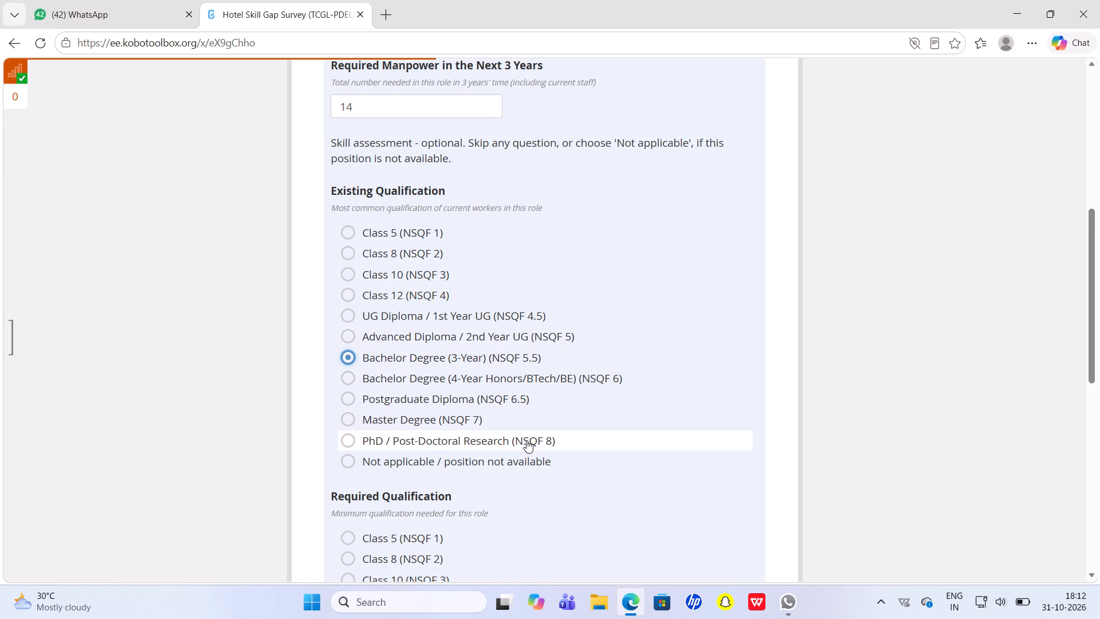
scroll(468, 478, down, 1)
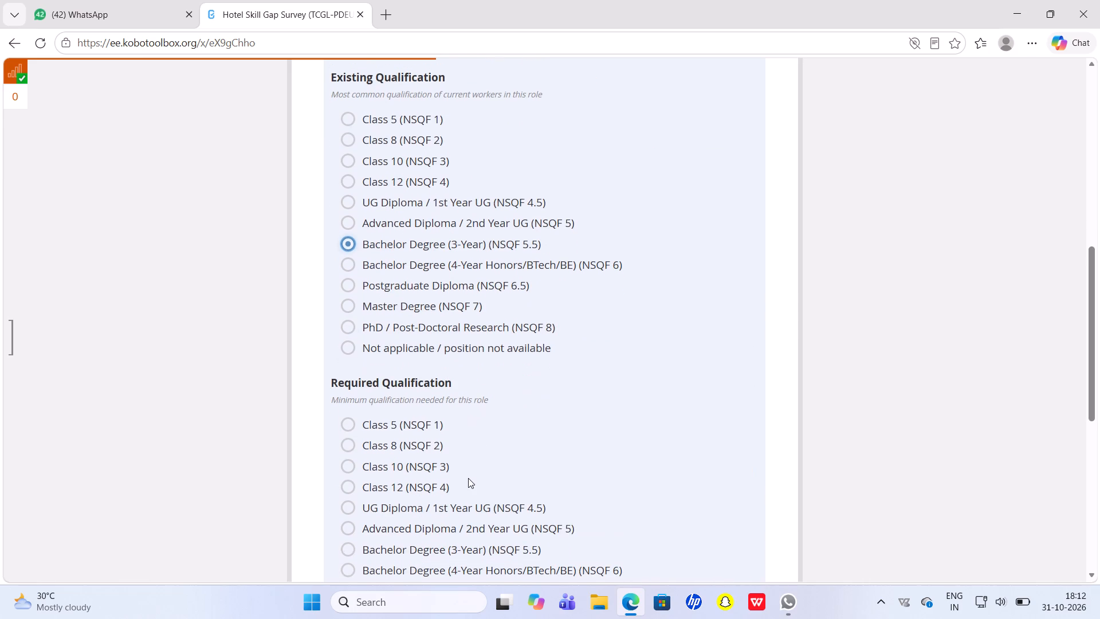
scroll(468, 478, down, 1)
click(353, 502)
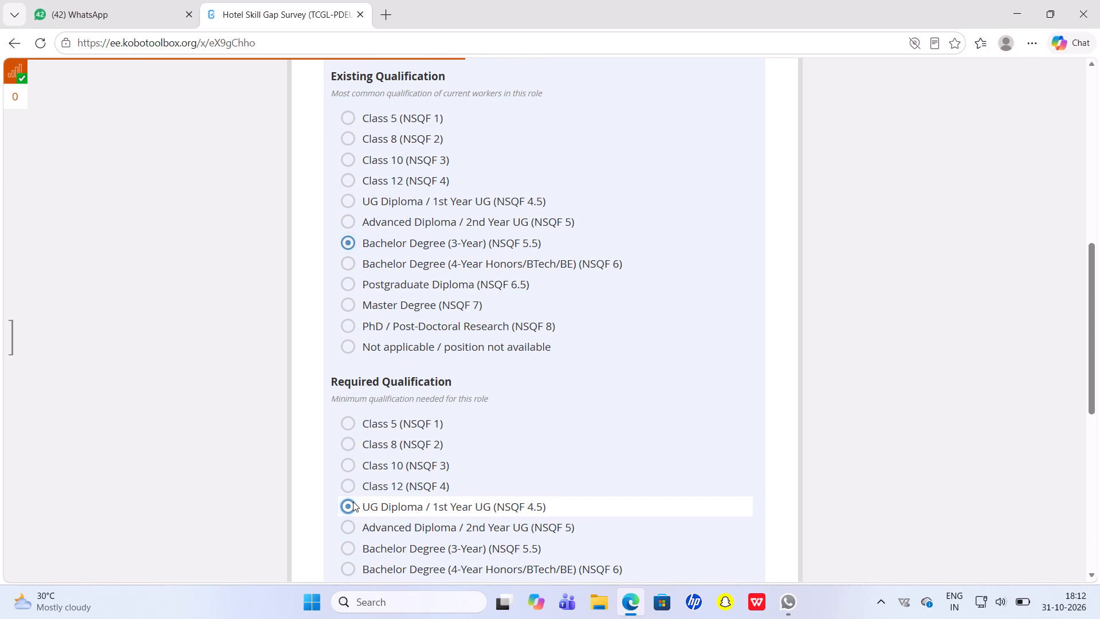
Mark English as the Receptionist's Language Skill Gap and continue to the Front Office questions.
scroll(438, 395, down, 2)
scroll(503, 468, down, 2)
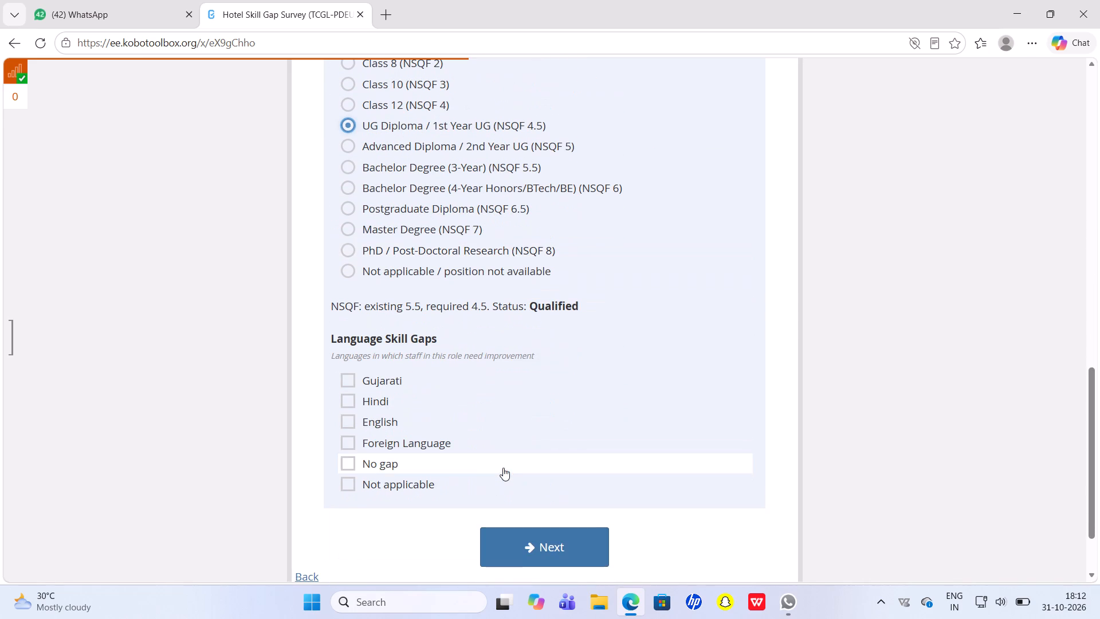
click(350, 418)
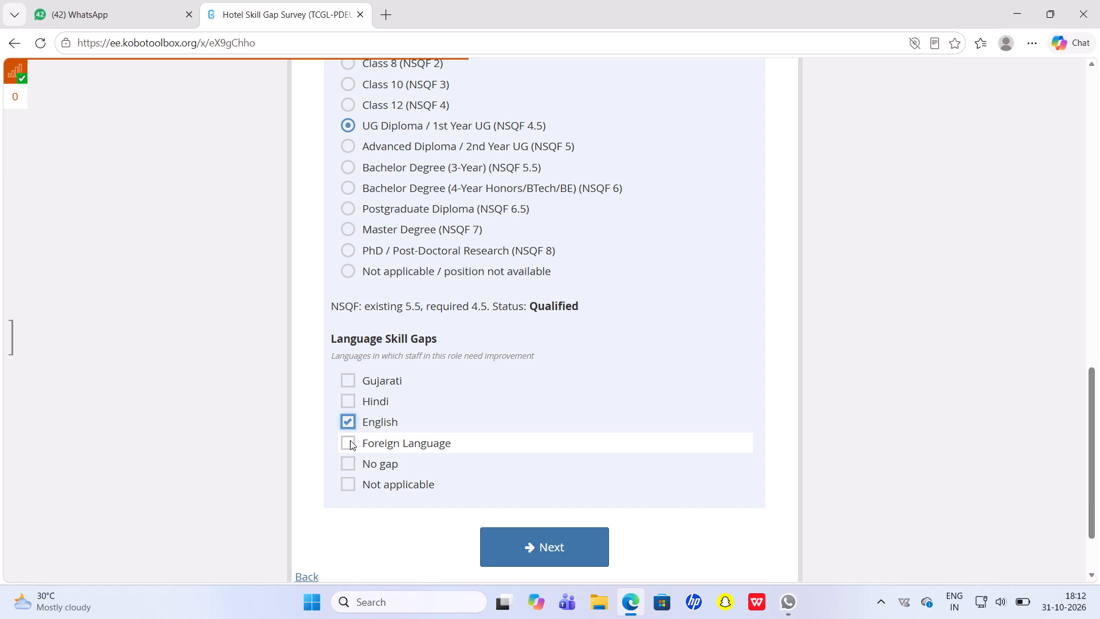
click(537, 551)
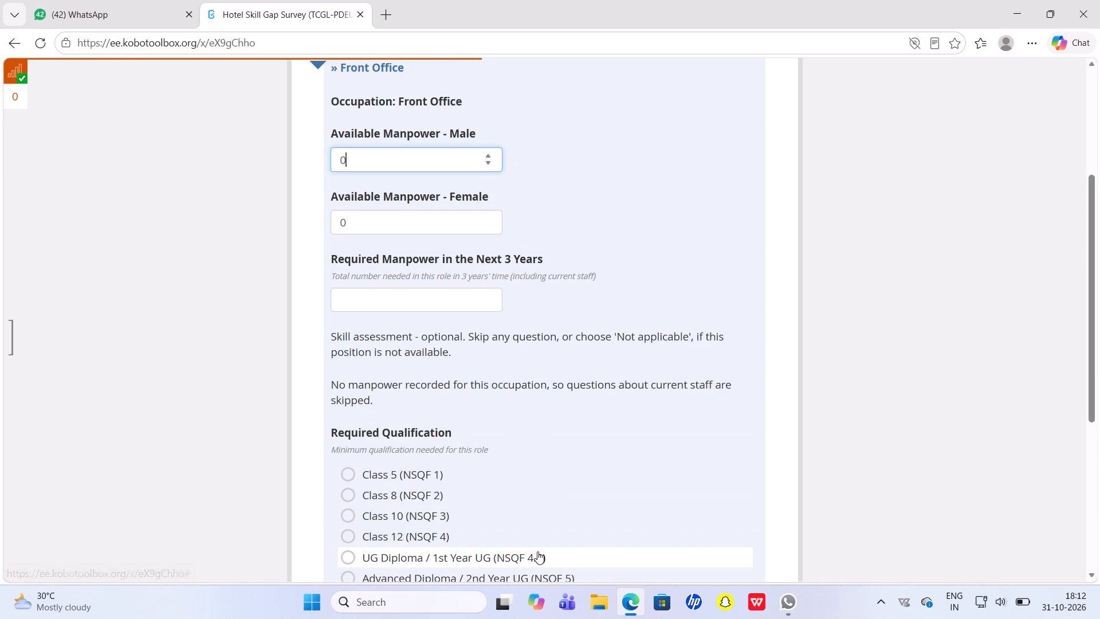
Set Front Office's Available Manpower to 9 male and 6 female, and Required Manpower in the Next 3 Years to 19.
scroll(537, 551, up, 1)
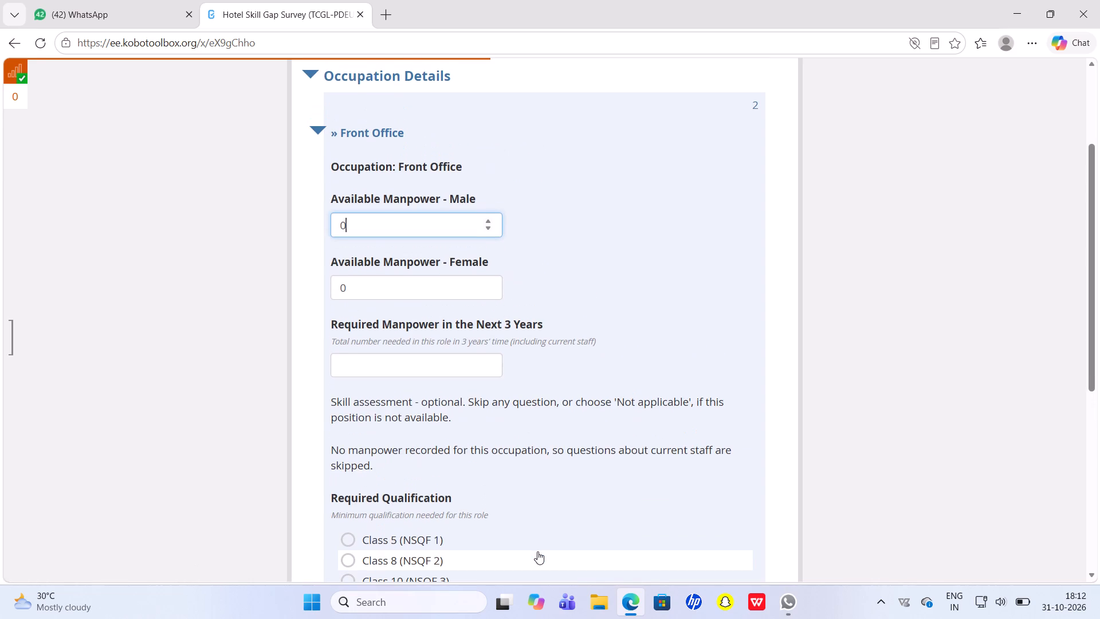
key(BackSpace)
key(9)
click(395, 283)
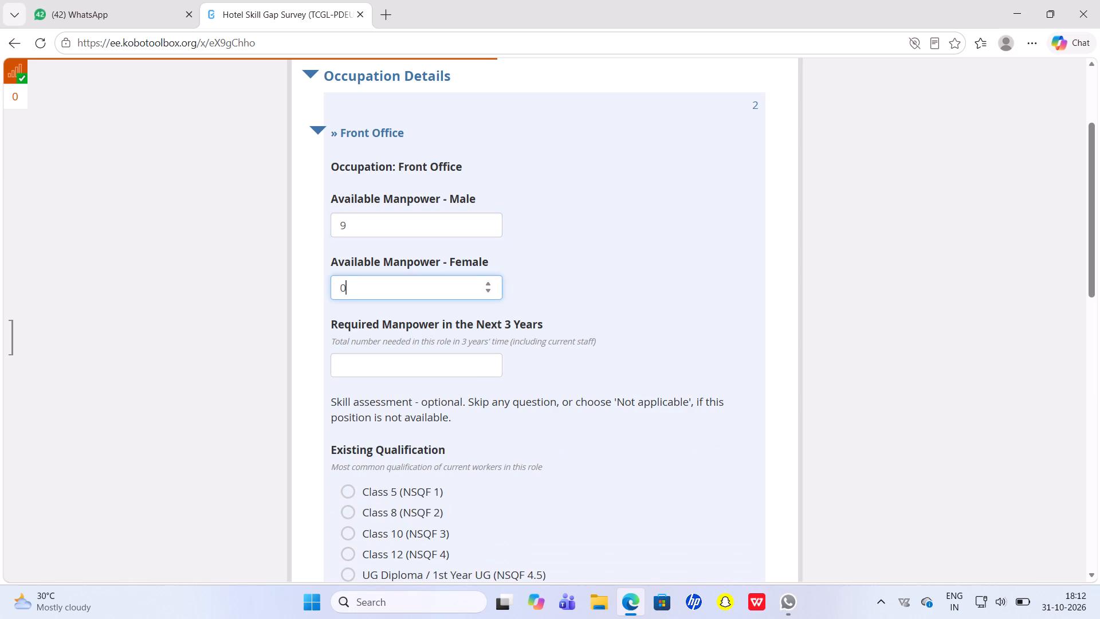
key(BackSpace)
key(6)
click(373, 369)
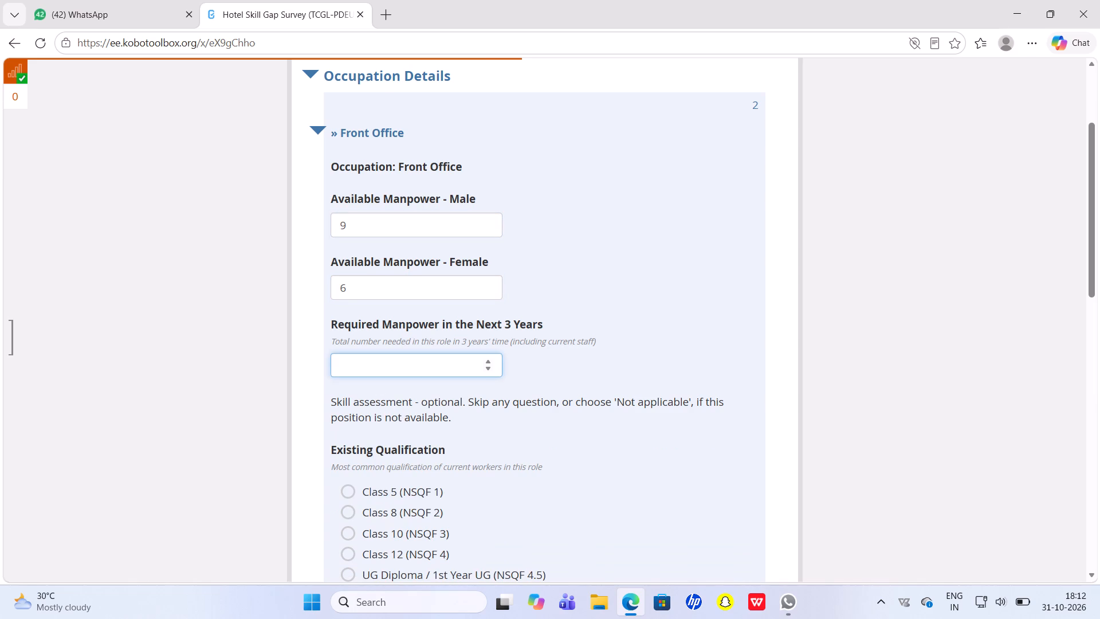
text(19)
click(565, 244)
Choose Bachelor Degree (3-Year) (NSQF 5.5) as both the Existing and the Required Qualification for Front Office.
scroll(433, 455, down, 3)
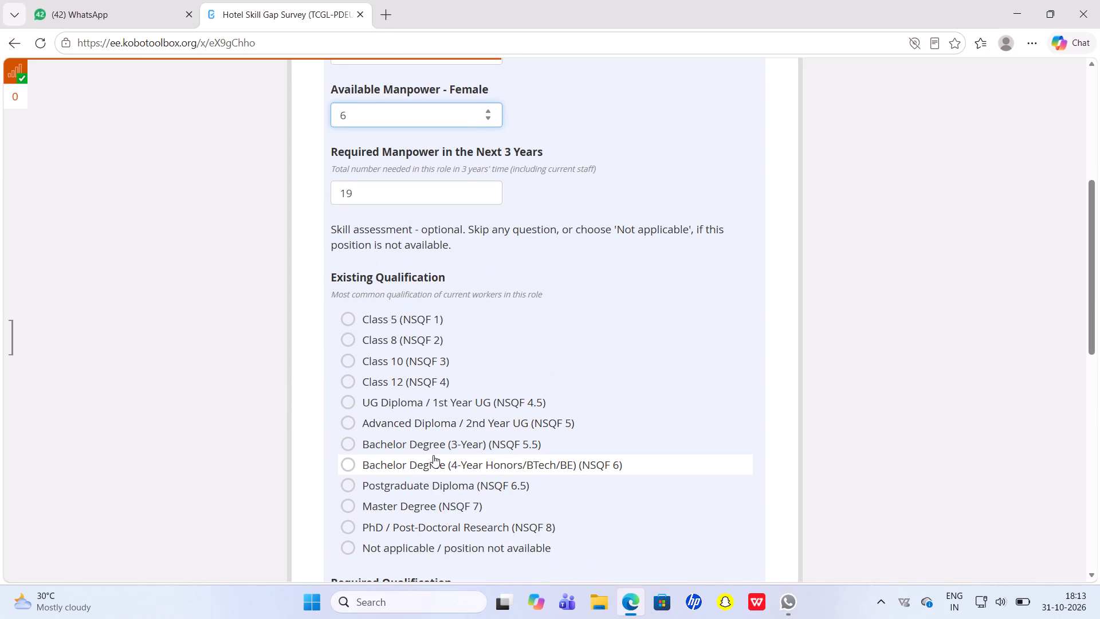
click(345, 446)
scroll(423, 497, down, 2)
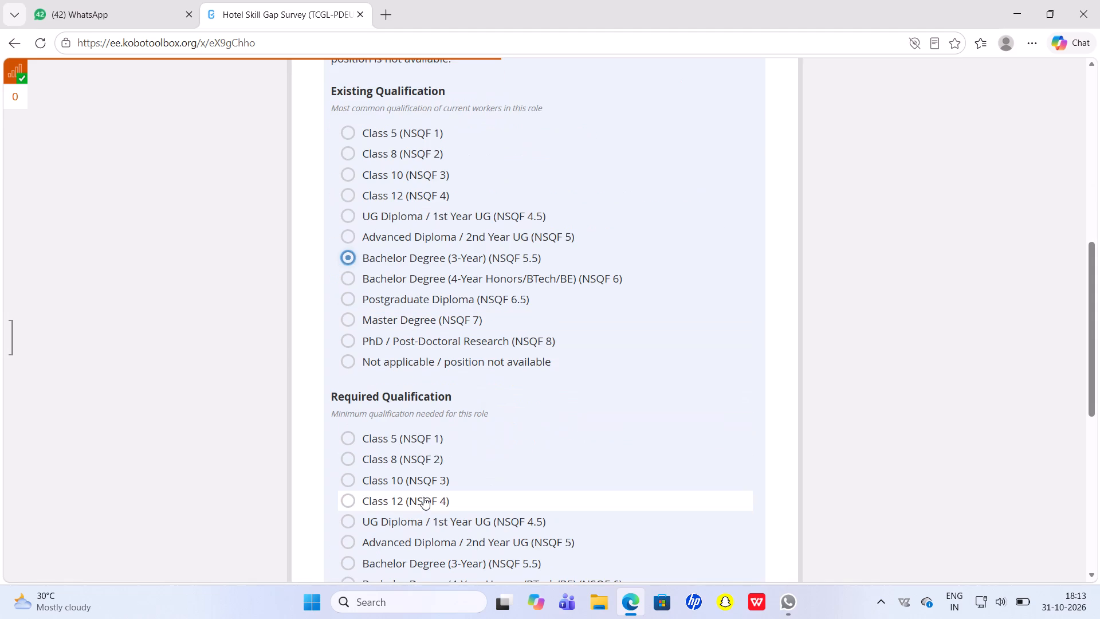
scroll(423, 497, down, 1)
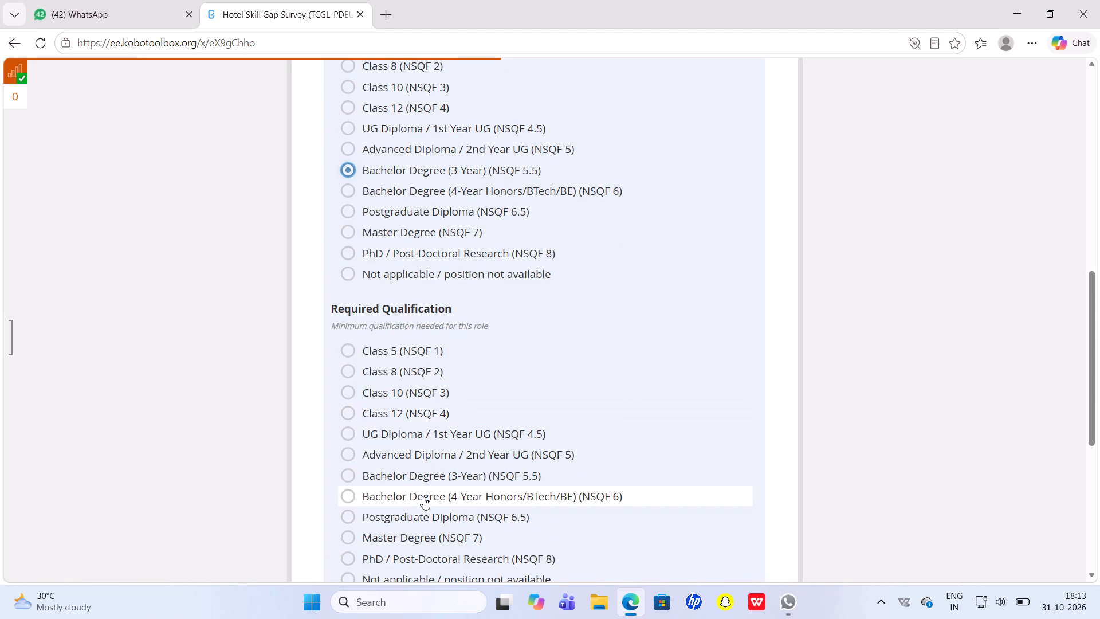
click(345, 475)
Mark English as Front Office's Language Skill Gap and continue to the Chef questions.
scroll(345, 475, down, 4)
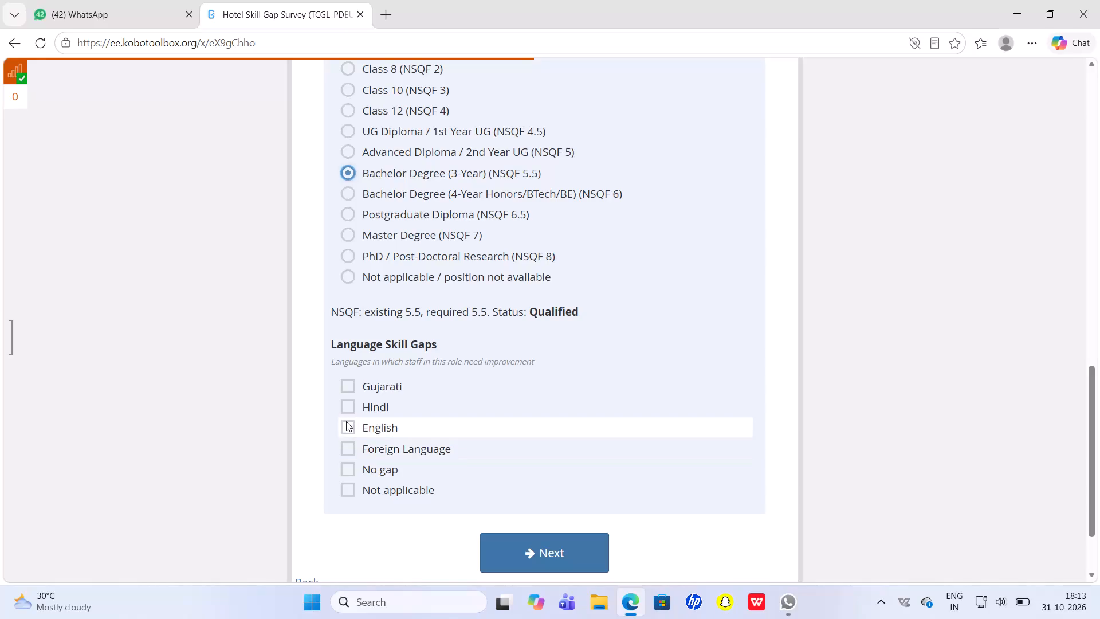
click(346, 421)
click(551, 558)
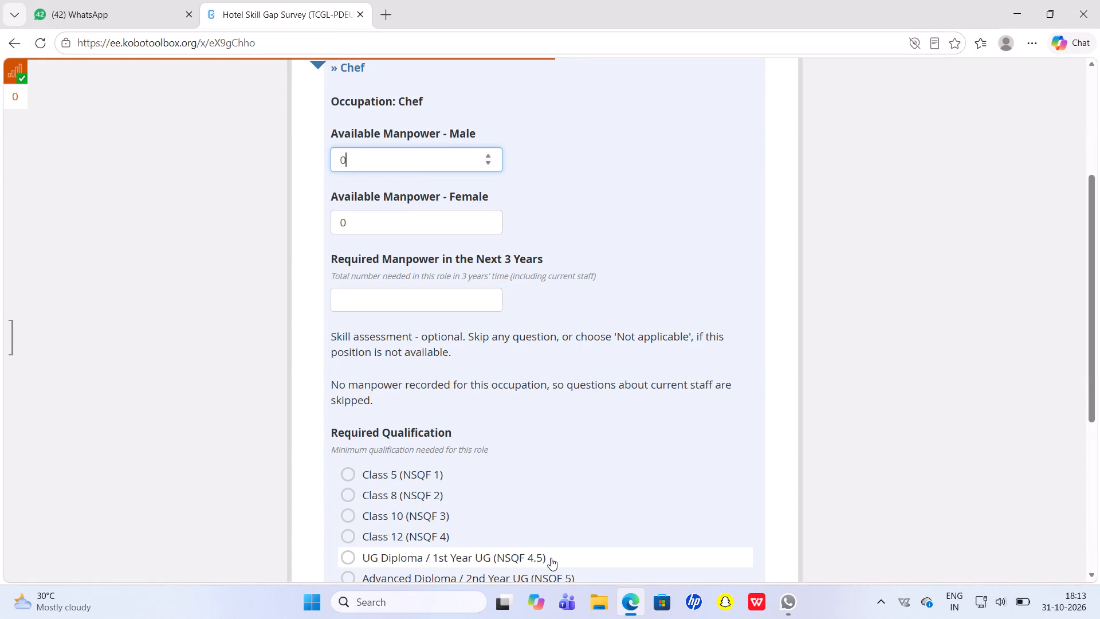
Set the Chef's Available Manpower to 18 male and 7 female, and Required Manpower in the Next 3 Years to 30.
key(BackSpace)
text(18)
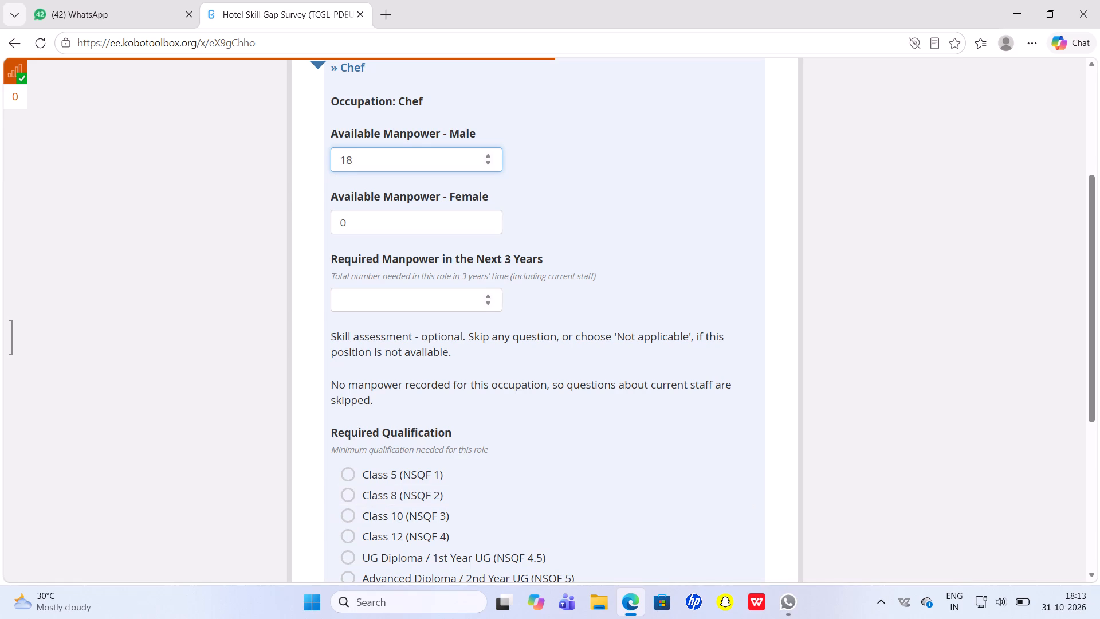
click(427, 226)
key(BackSpace)
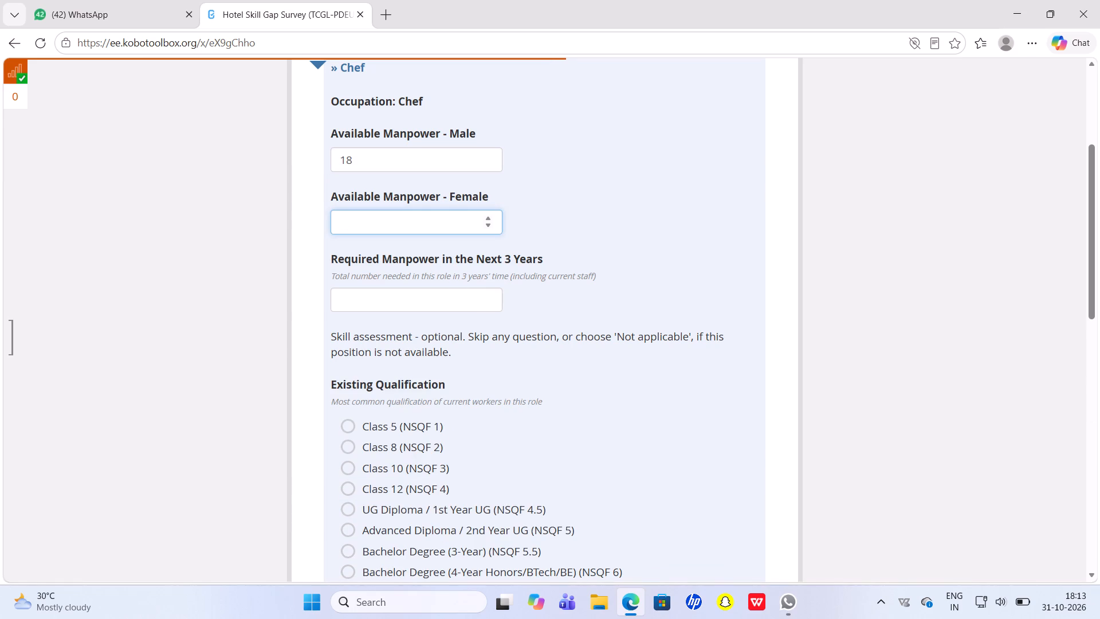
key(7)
click(412, 290)
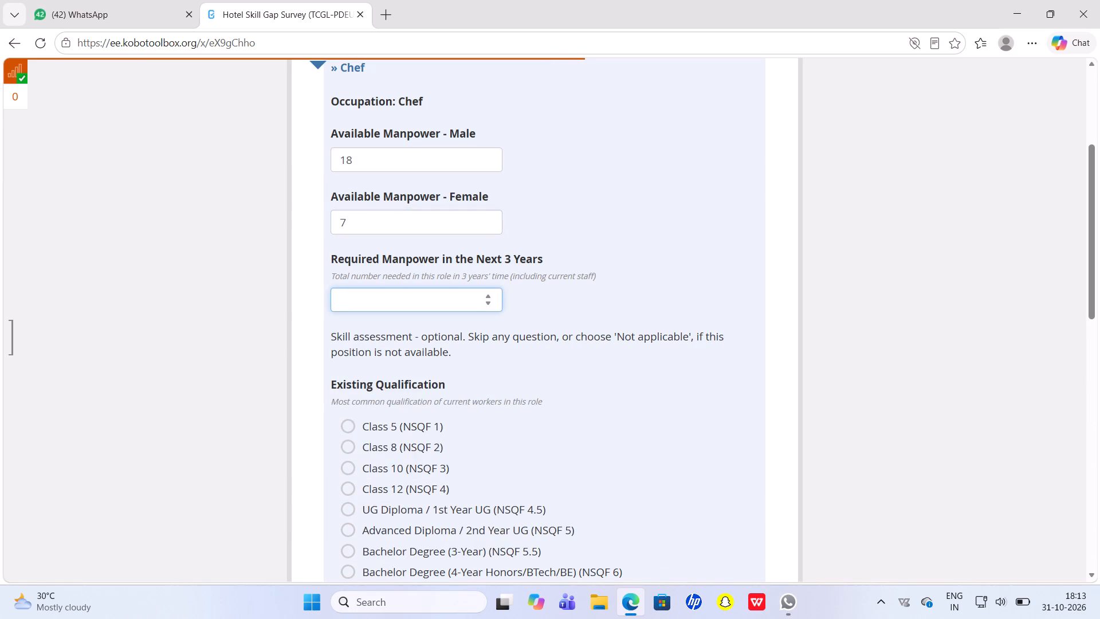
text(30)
drag(599, 183, 594, 207)
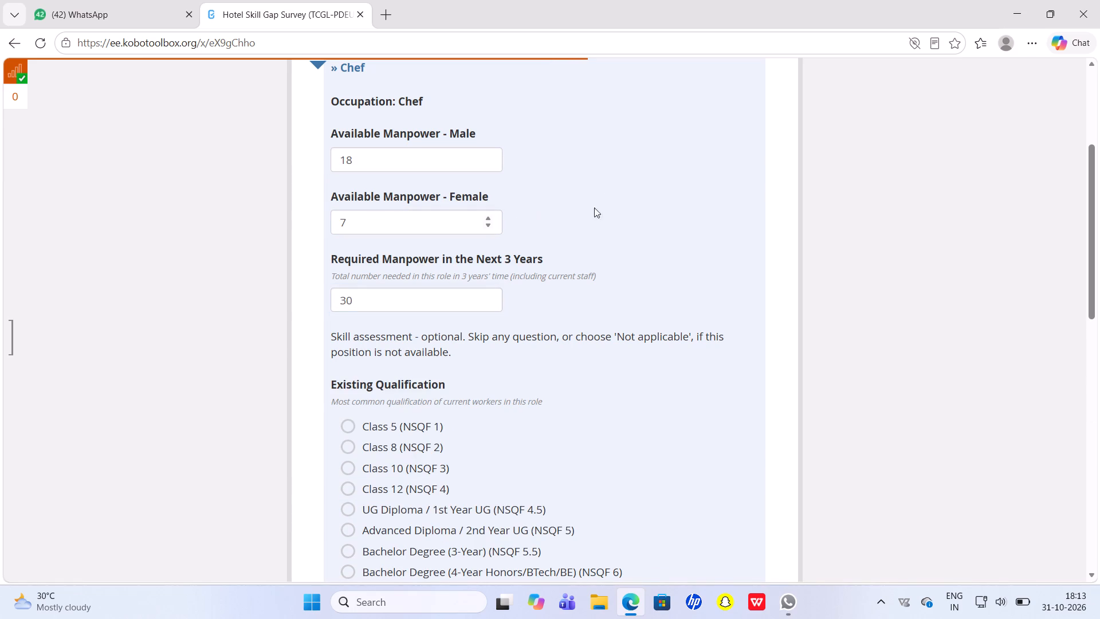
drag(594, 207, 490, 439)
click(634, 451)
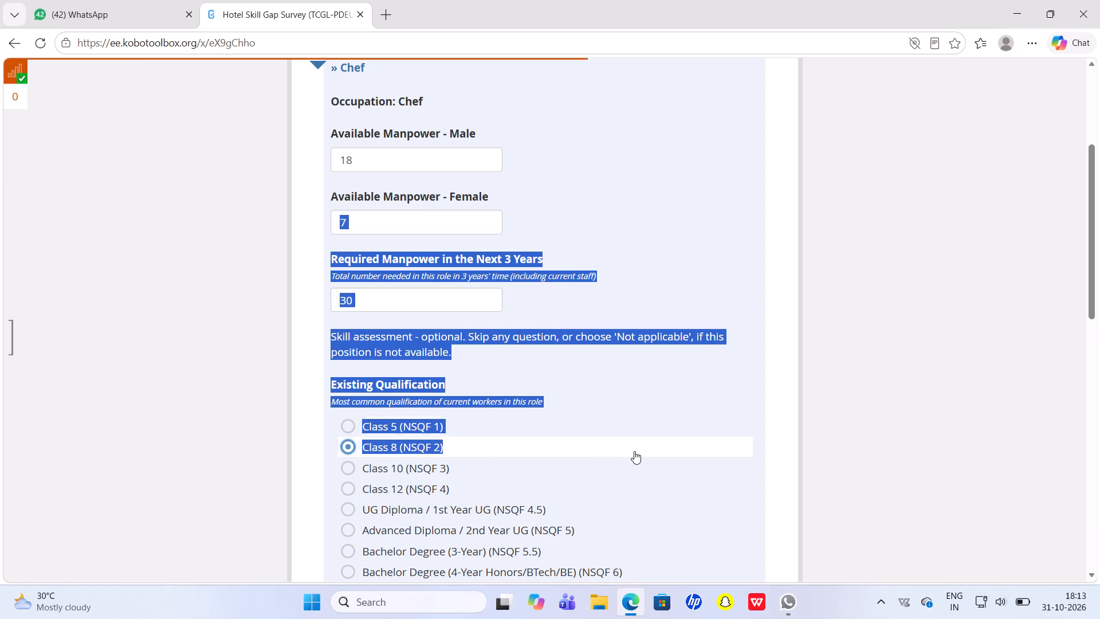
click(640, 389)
Choose UG Diploma / 1st Year UG (NSQF 4.5) as the Chef's Existing Qualification and Advanced Diploma / 2nd Year UG (NSQF 5) as the Required Qualification.
scroll(626, 421, down, 2)
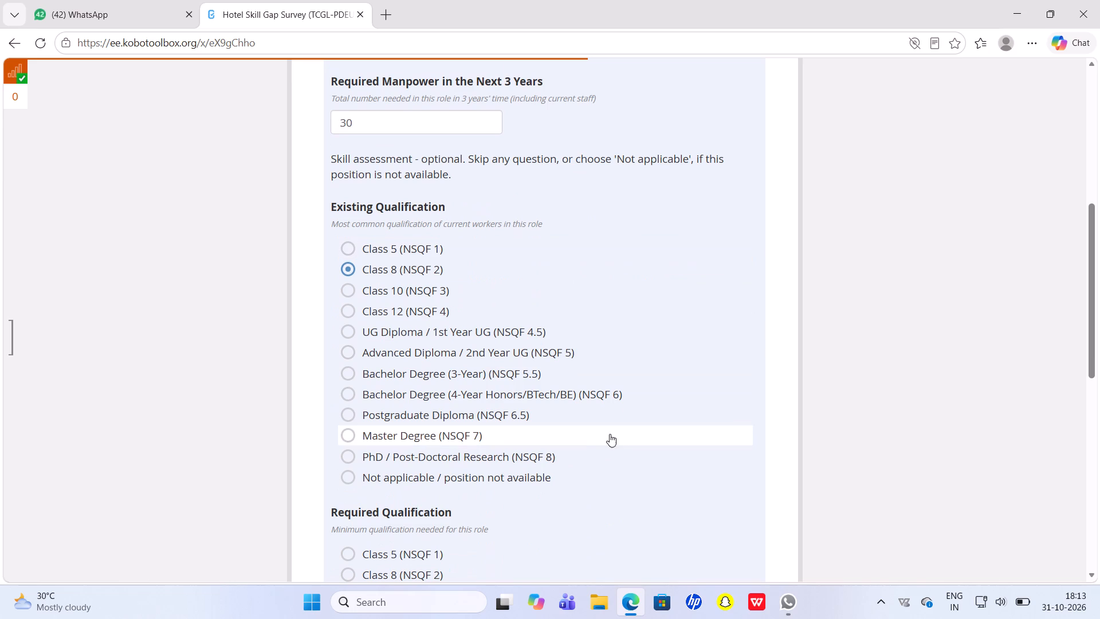
click(351, 330)
scroll(473, 390, down, 2)
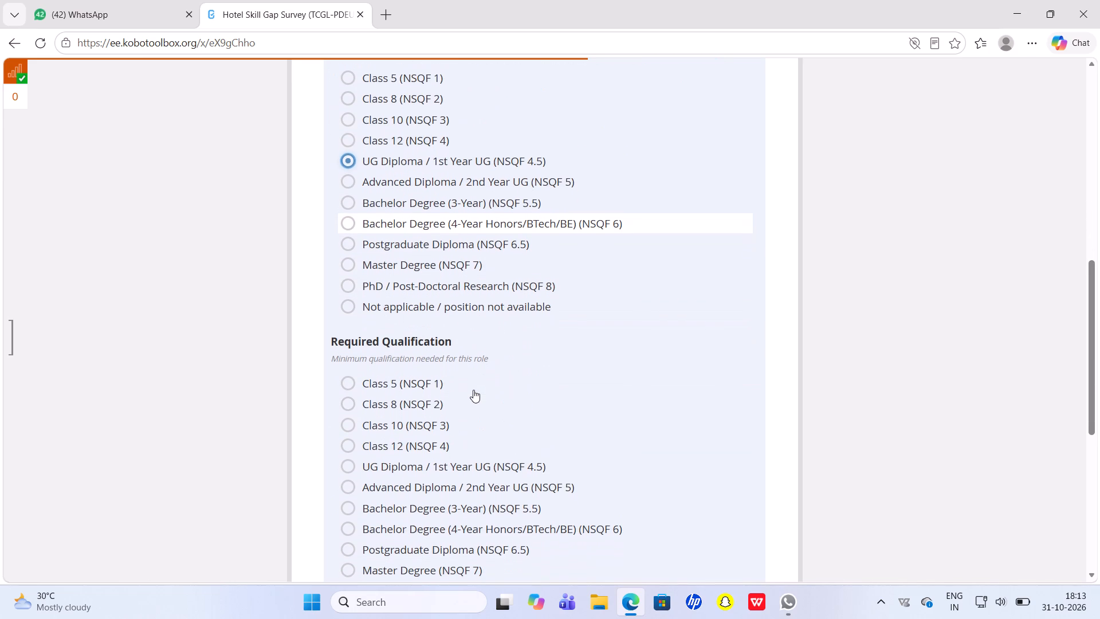
scroll(473, 390, down, 1)
click(345, 486)
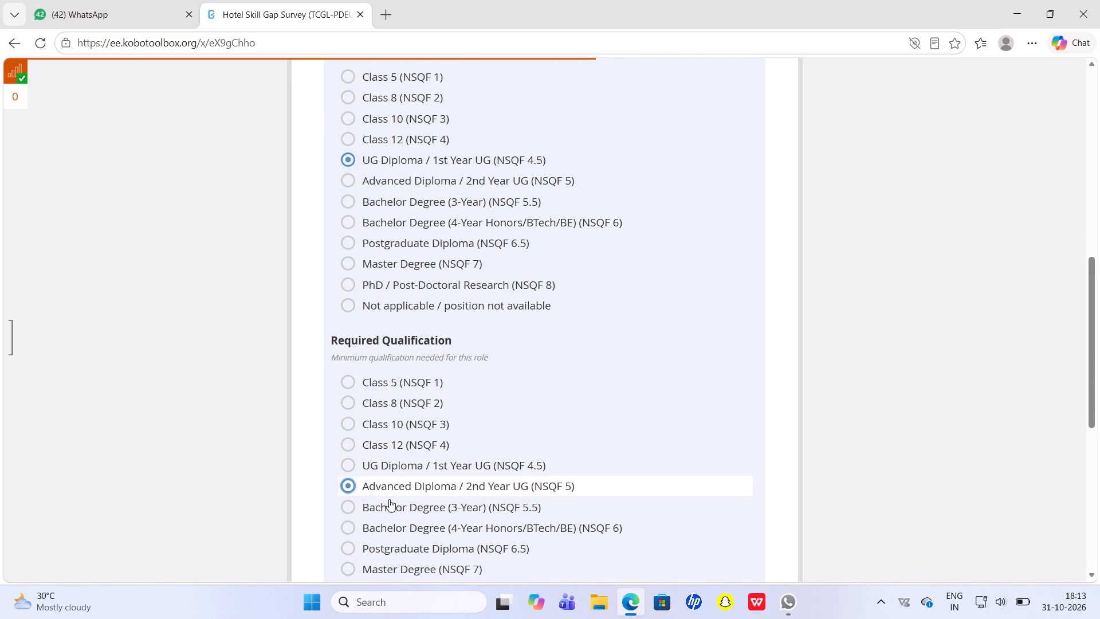
Mark English as the Chef's Language Skill Gap.
scroll(390, 507, down, 3)
drag(349, 475, 489, 502)
click(349, 475)
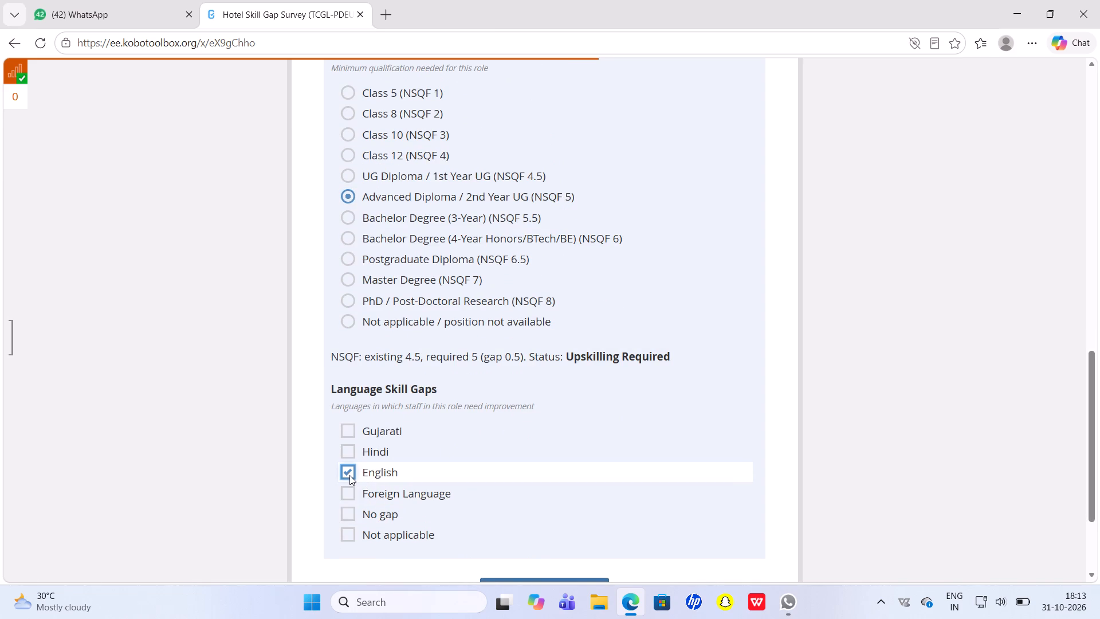
Continue to the Housekeeping questions and set Available Manpower to 15 male and 10 female, and Required Manpower in the Next 3 Years to 30.
scroll(470, 523, down, 1)
click(521, 522)
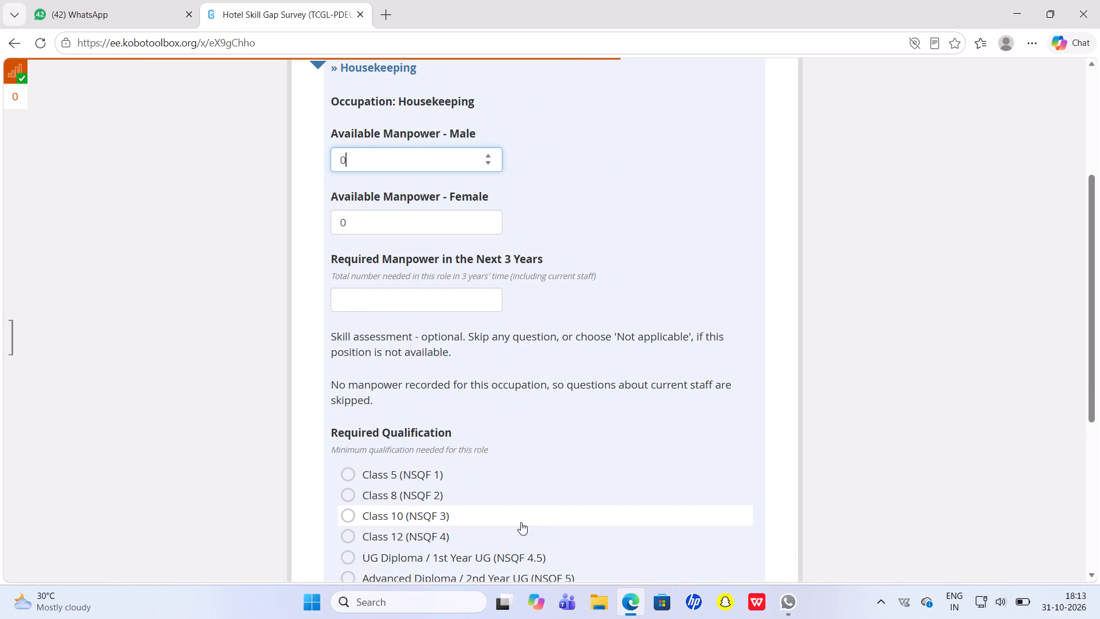
key(BackSpace)
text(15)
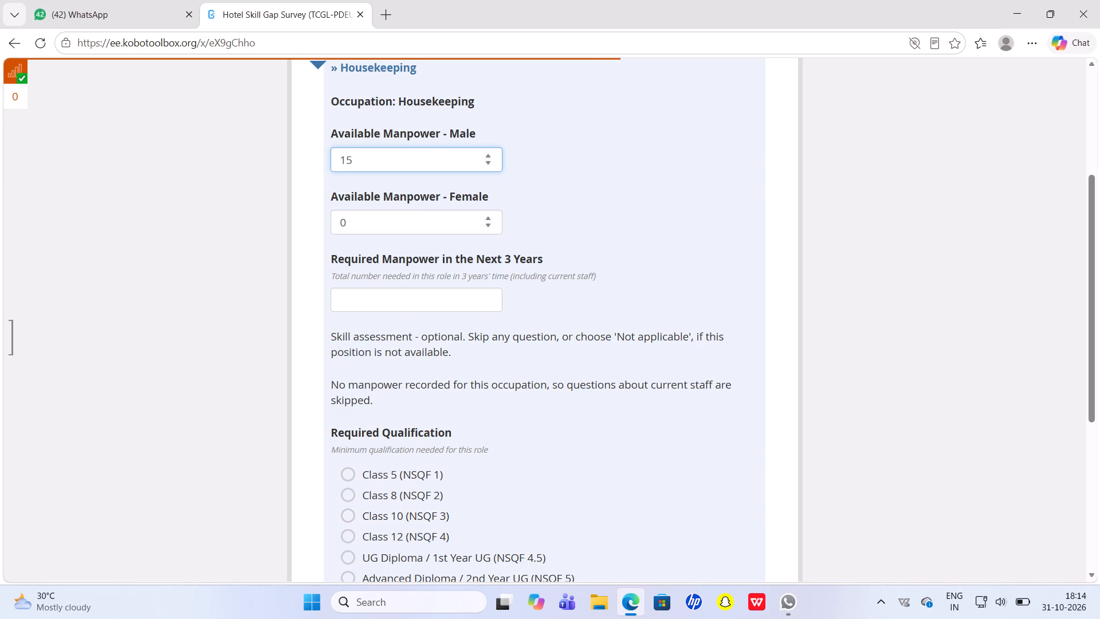
click(377, 224)
key(BackSpace)
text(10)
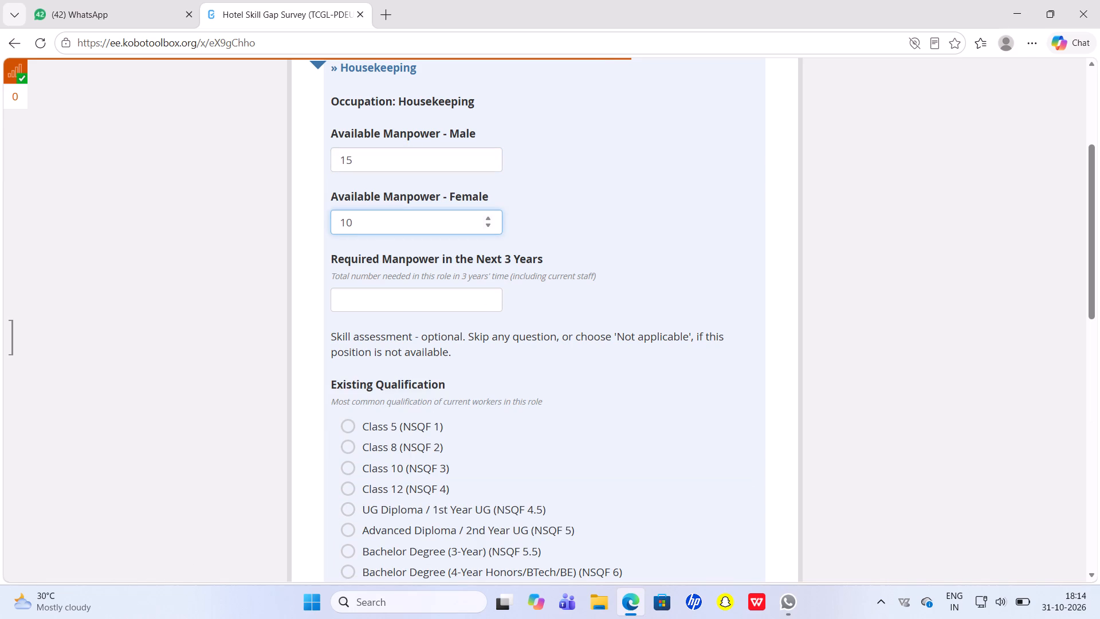
click(348, 295)
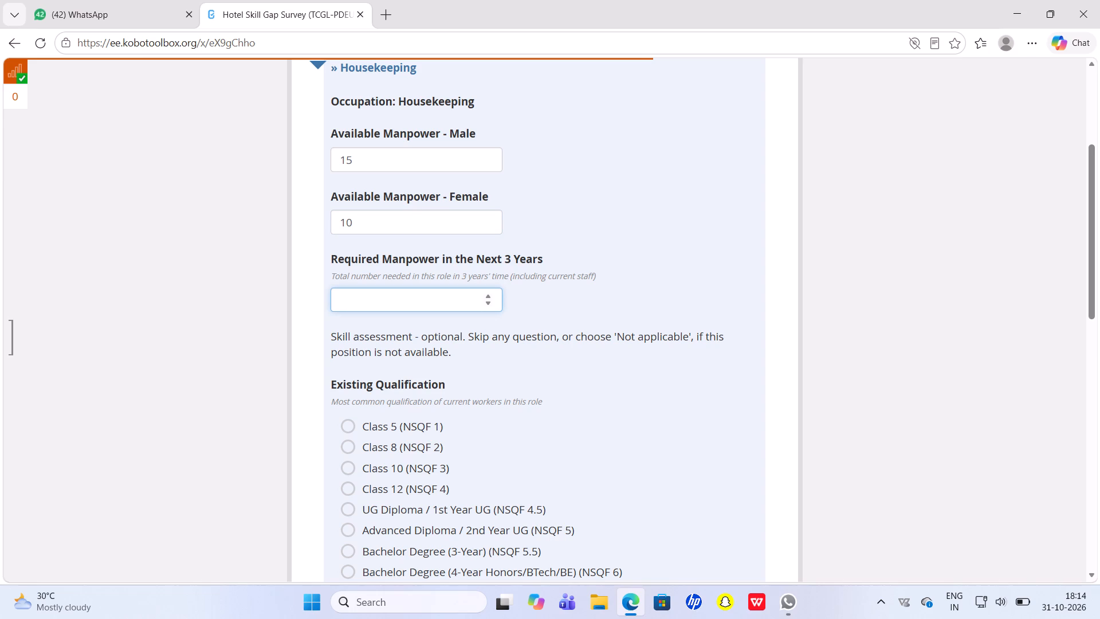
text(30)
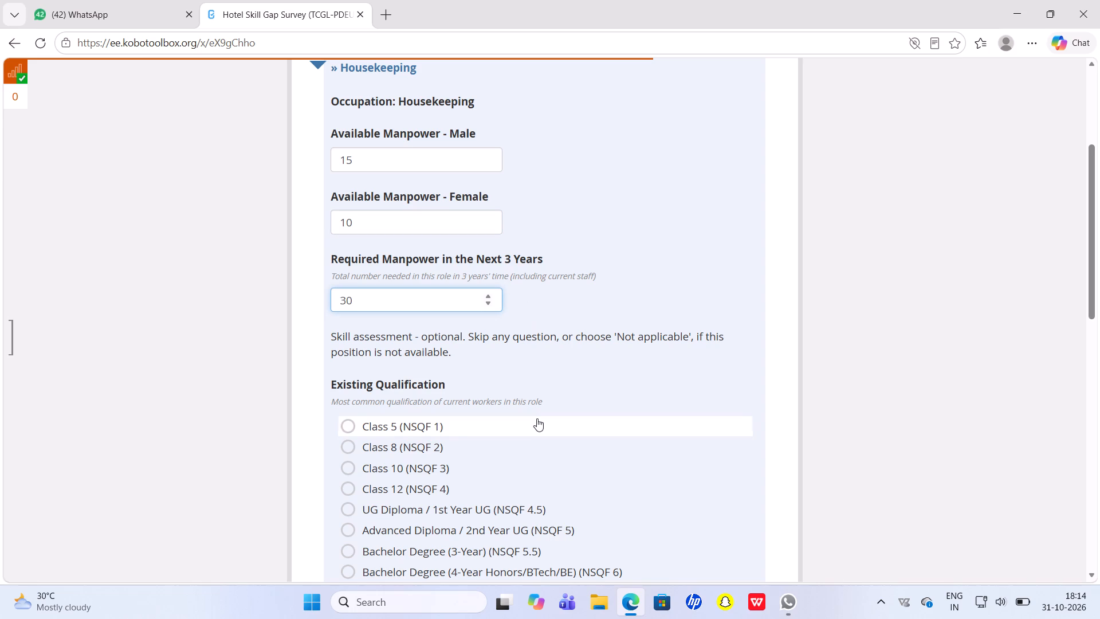
Choose Class 12 (NSQF 4) as Housekeeping's Existing Qualification and Class 10 (NSQF 3) as the Required Qualification.
click(537, 418)
scroll(537, 418, down, 2)
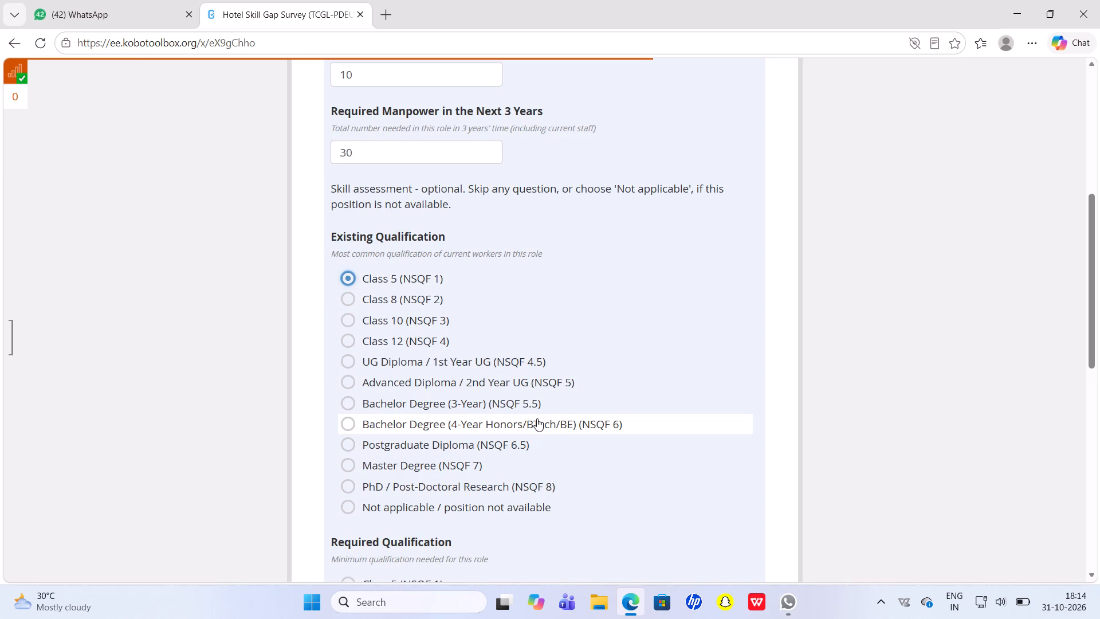
scroll(537, 418, down, 1)
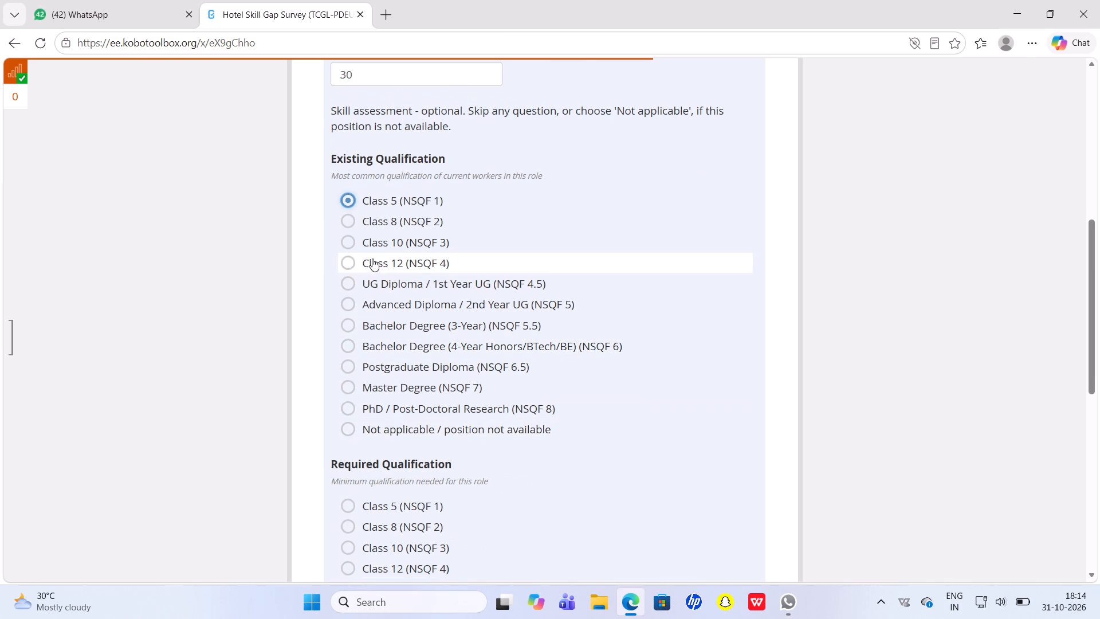
click(346, 263)
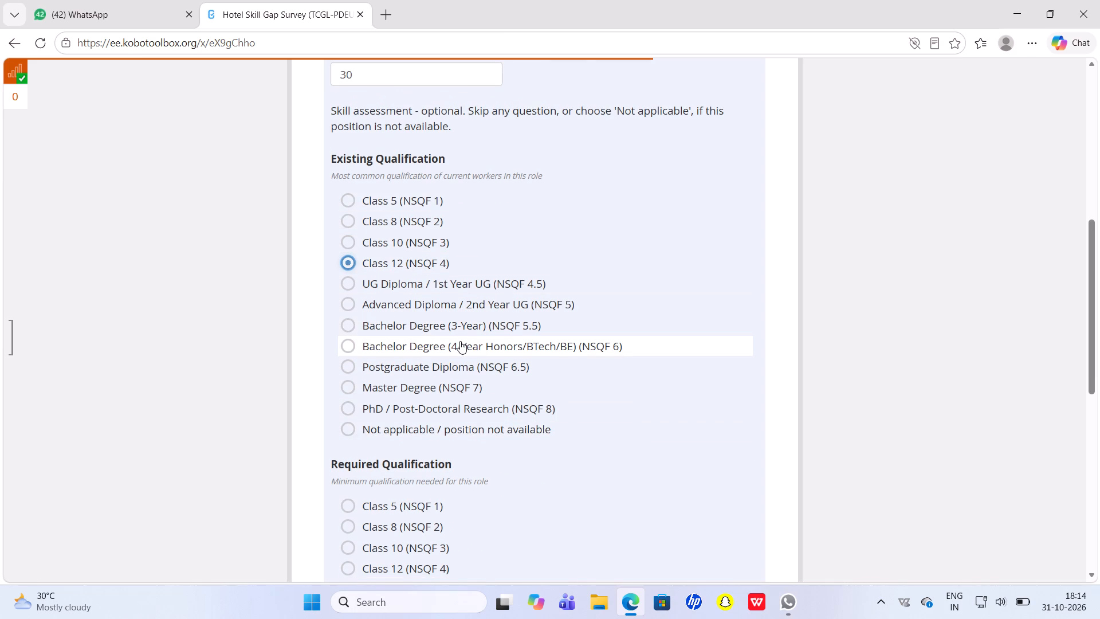
scroll(393, 499, down, 2)
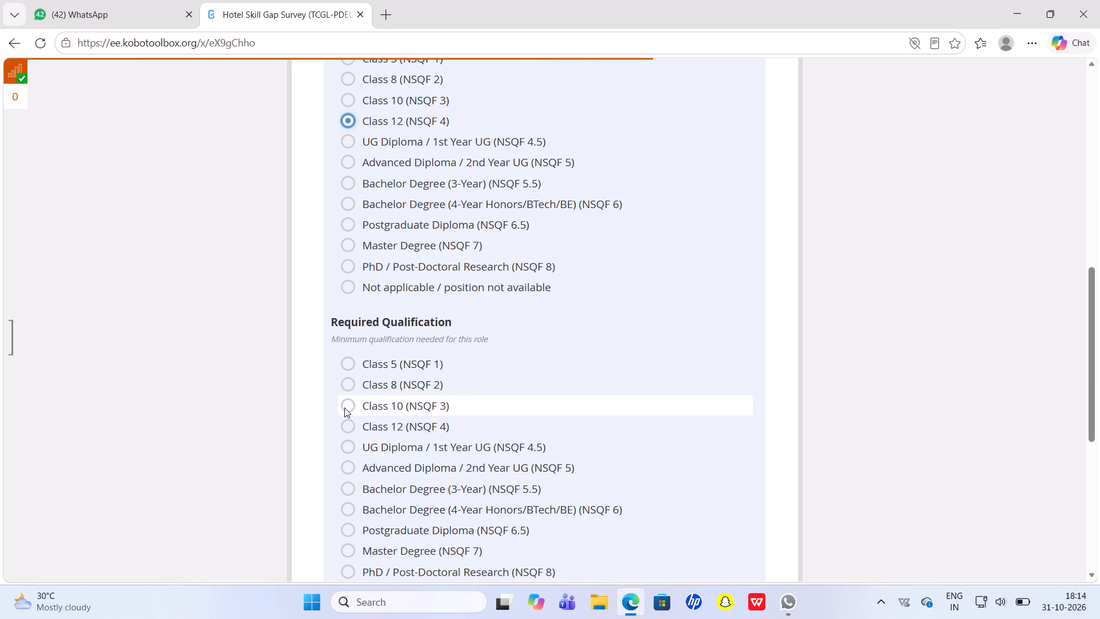
click(344, 408)
Mark English as Housekeeping's Language Skill Gap and continue to the Room Attendant questions.
scroll(391, 450, down, 3)
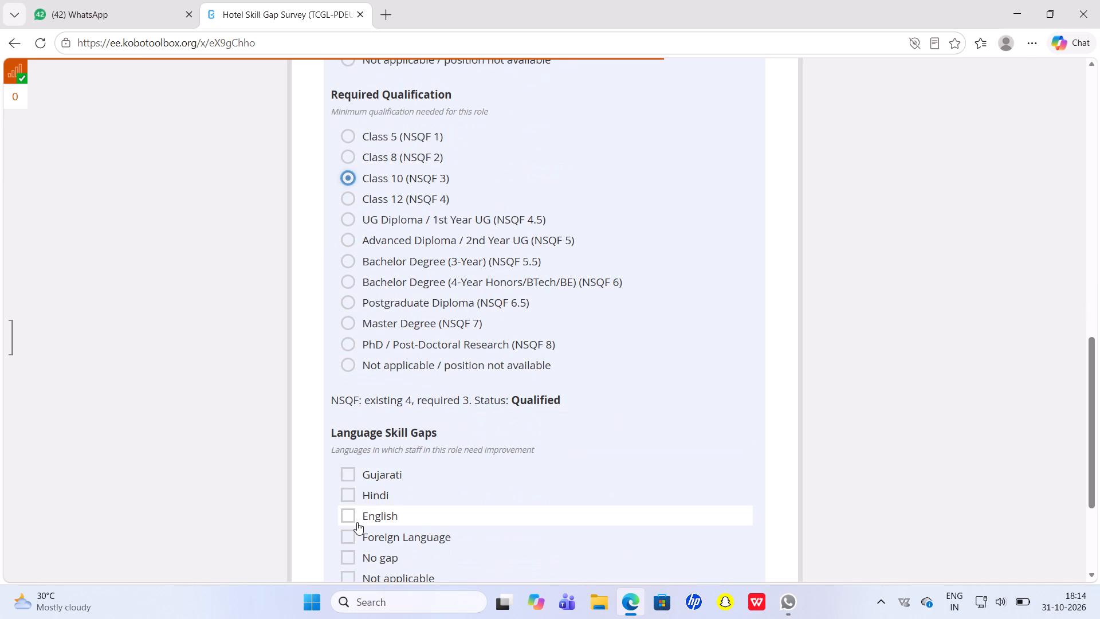
click(351, 518)
scroll(500, 488, down, 3)
click(535, 451)
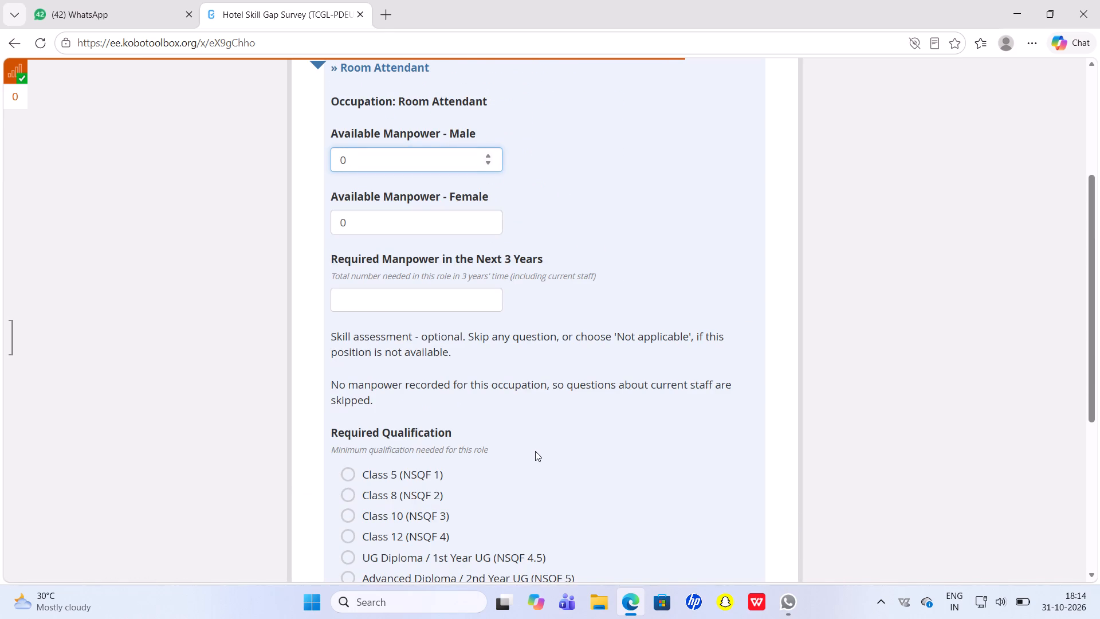
Set the Room Attendant's Available Manpower to 18 male and 12 female, and Required Manpower in the Next 3 Years to 36.
key(BackSpace)
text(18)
click(379, 218)
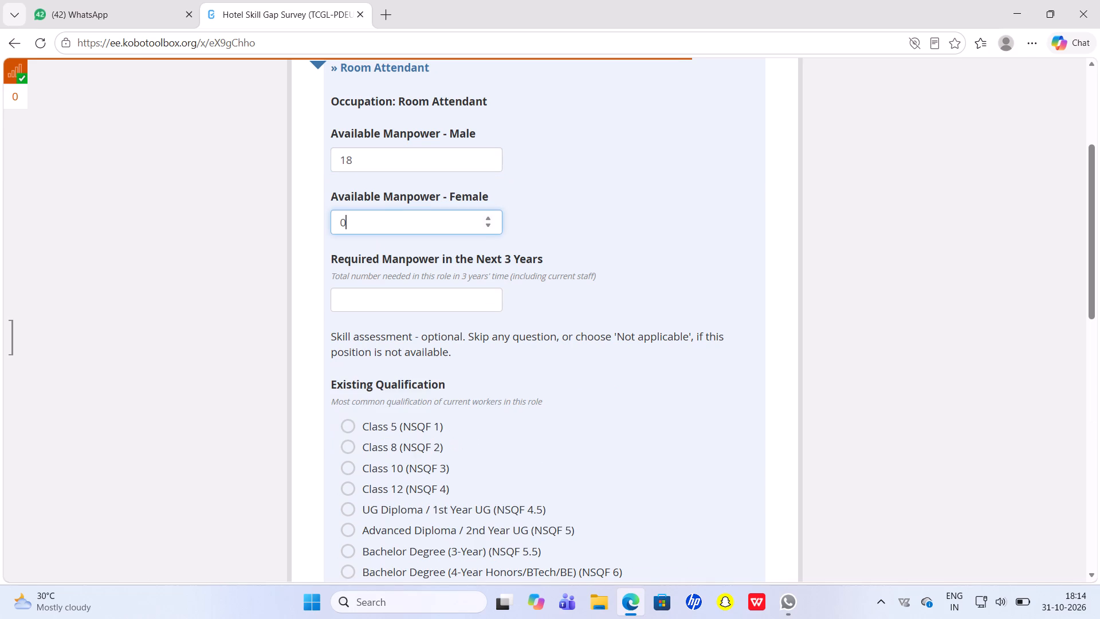
key(BackSpace)
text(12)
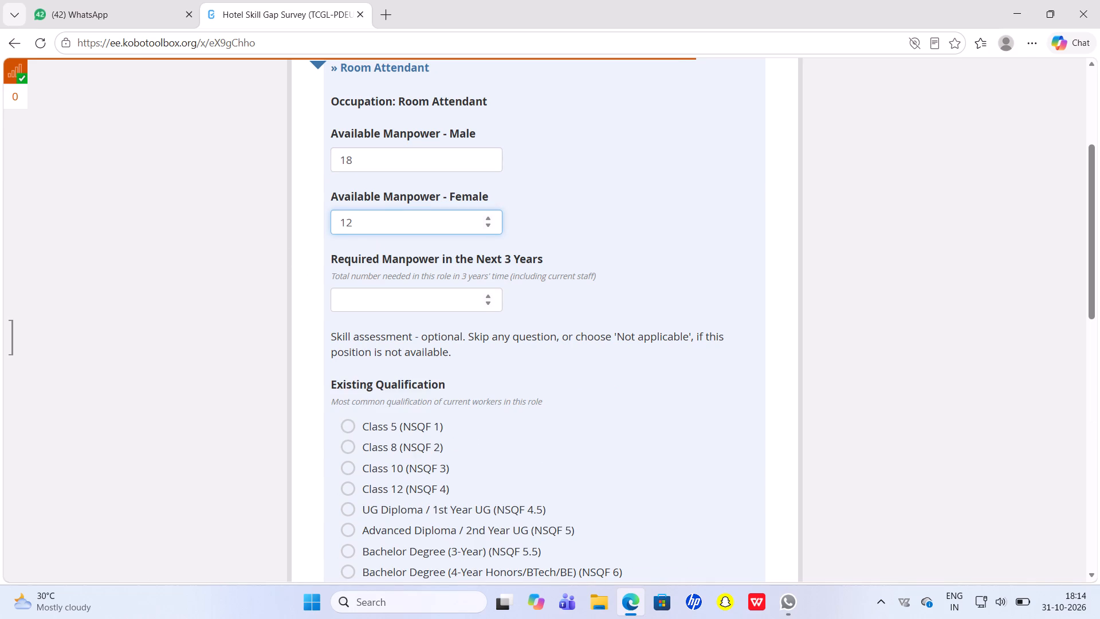
click(353, 299)
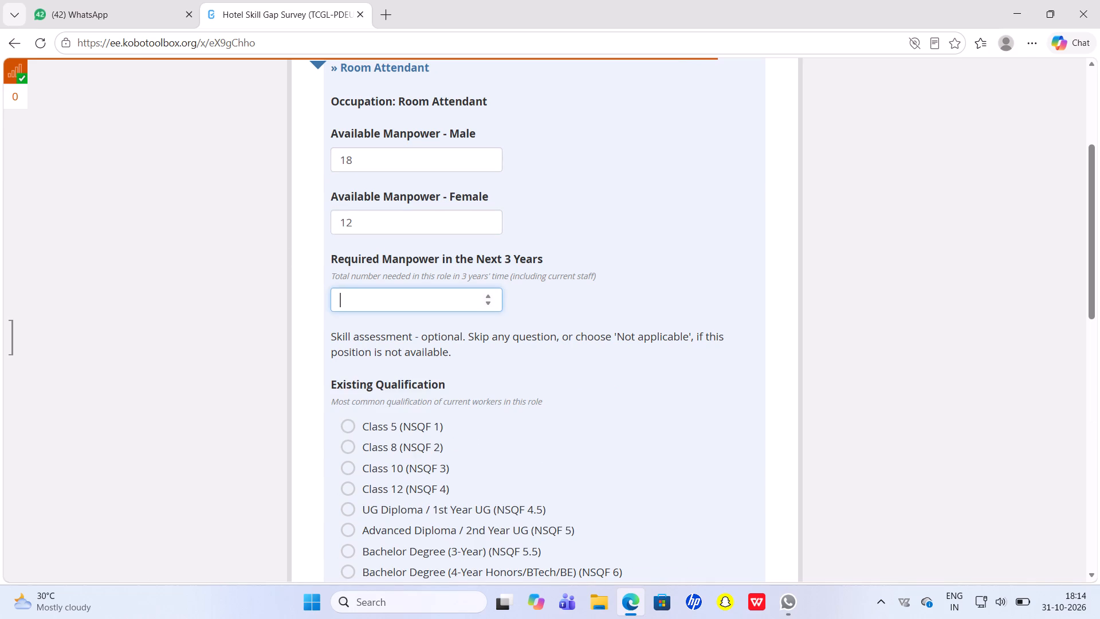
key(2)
key(BackSpace)
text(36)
Choose Class 12 (NSQF 4) as the Room Attendant's Existing Qualification and Class 10 (NSQF 3) as the Required Qualification.
click(555, 424)
scroll(555, 424, down, 1)
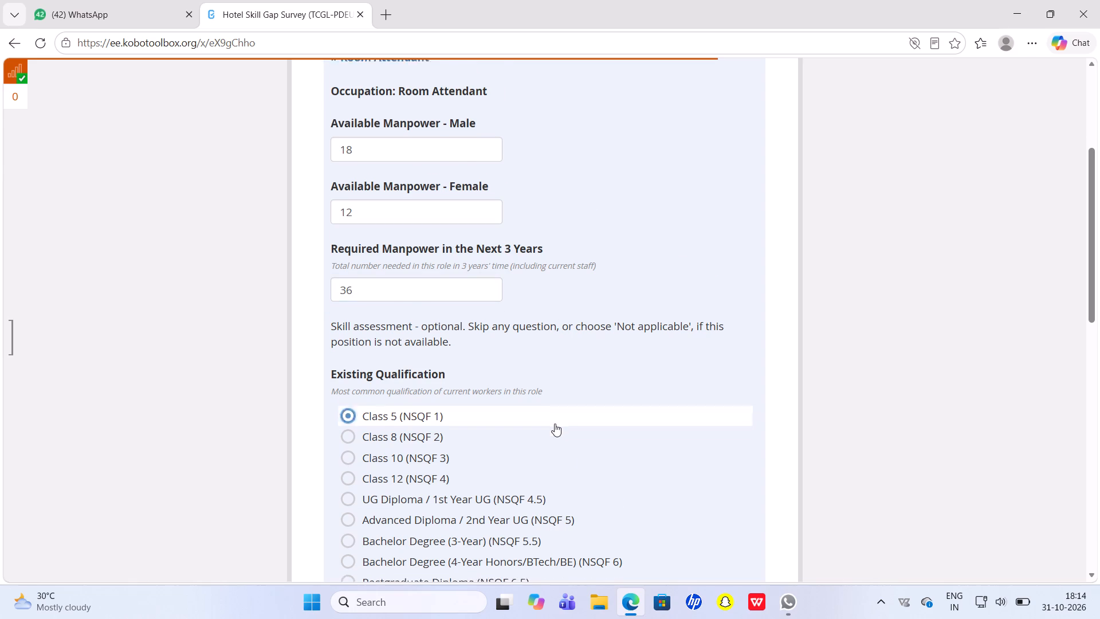
scroll(555, 424, down, 2)
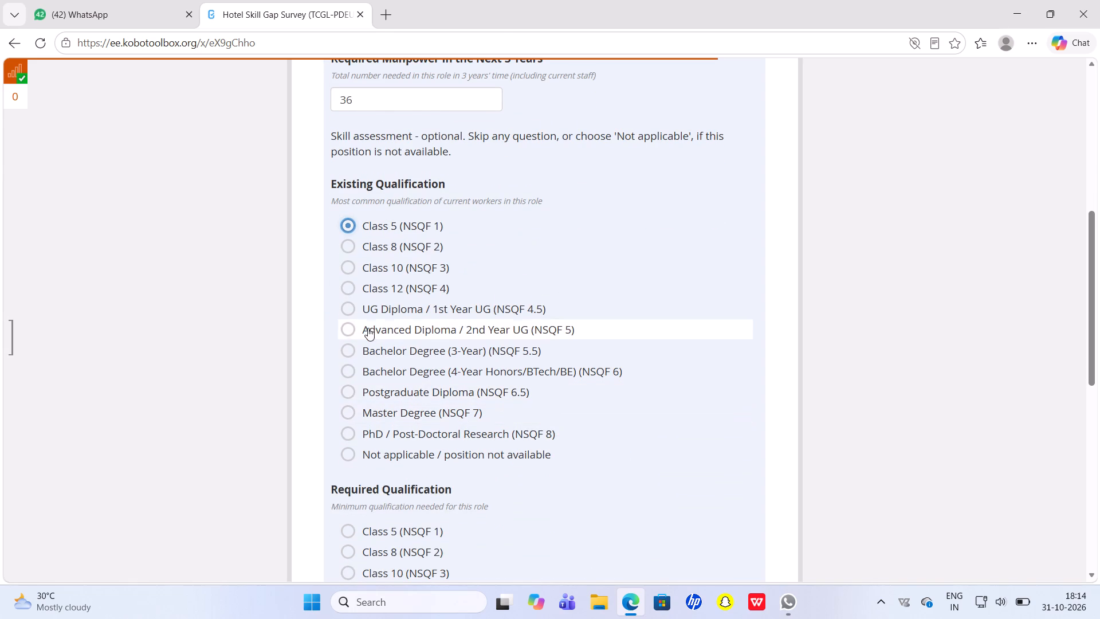
click(350, 291)
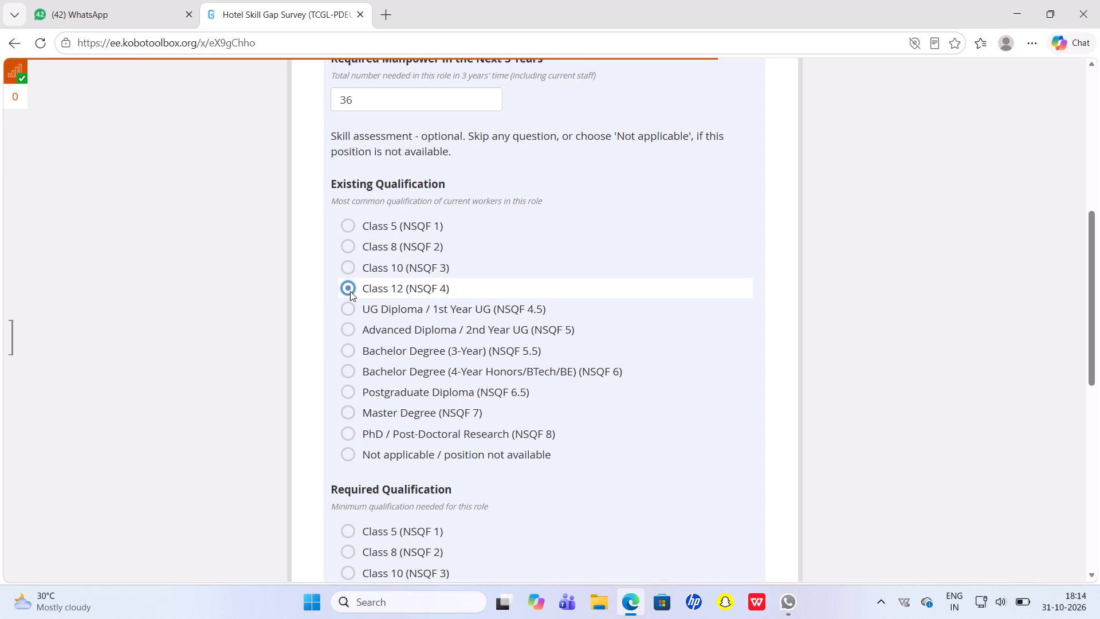
scroll(498, 436, down, 2)
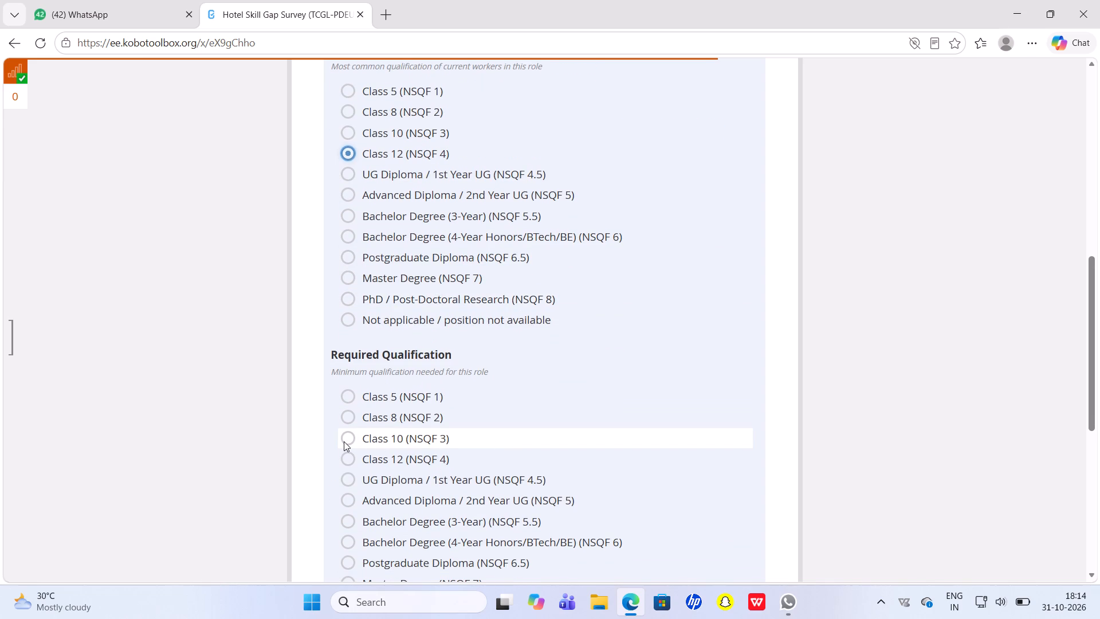
click(344, 441)
Mark English as the Room Attendant's Language Skill Gap and continue to the Laundry questions.
scroll(471, 450, down, 3)
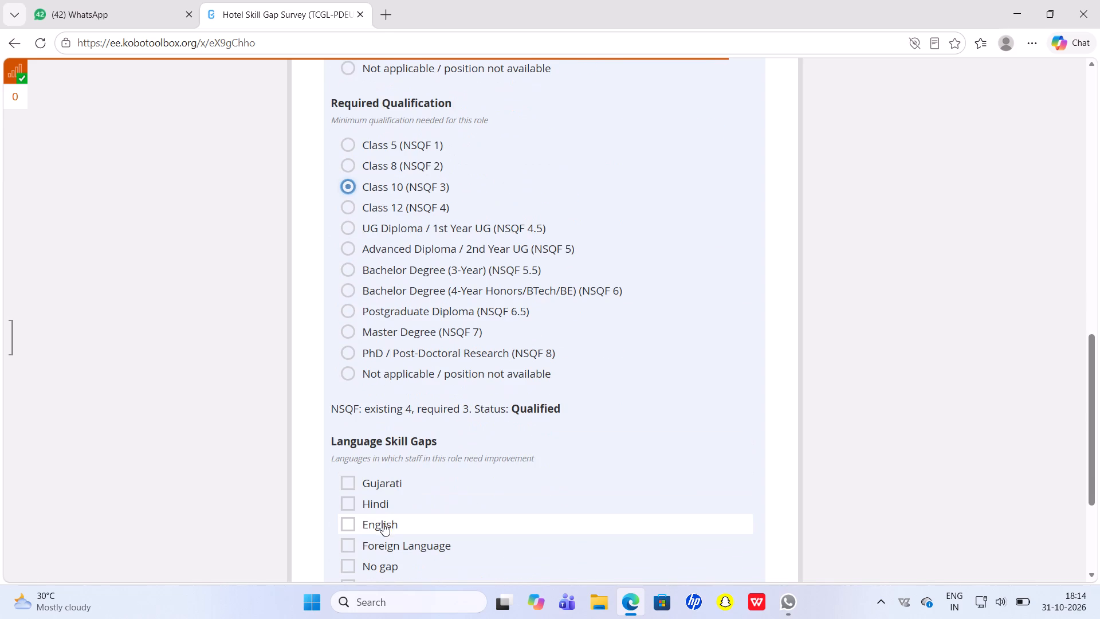
click(347, 522)
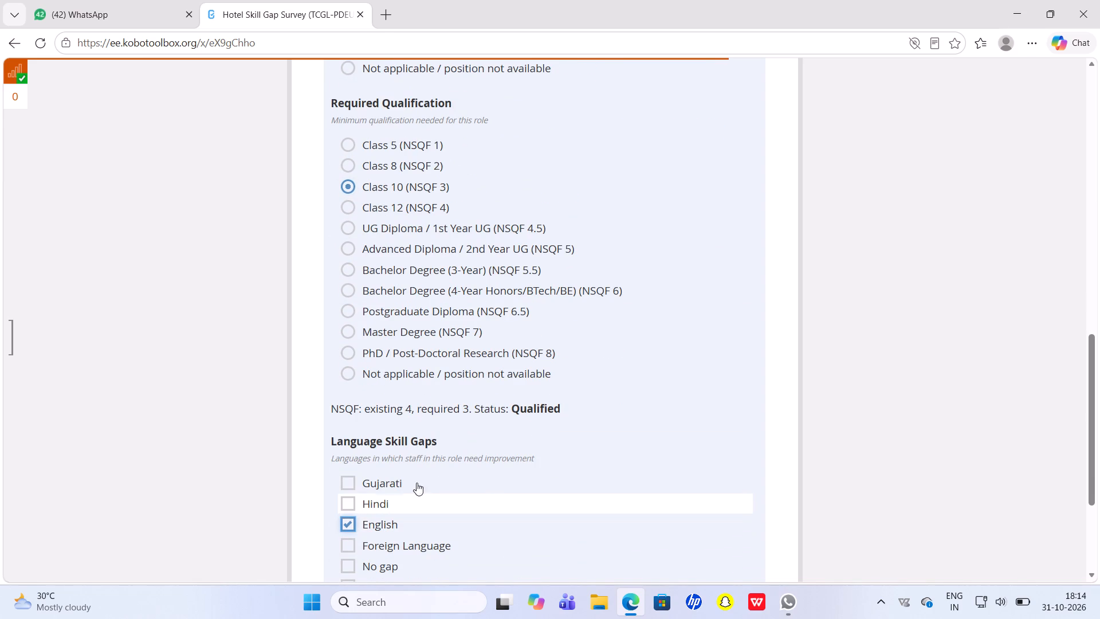
scroll(484, 498, down, 4)
click(535, 454)
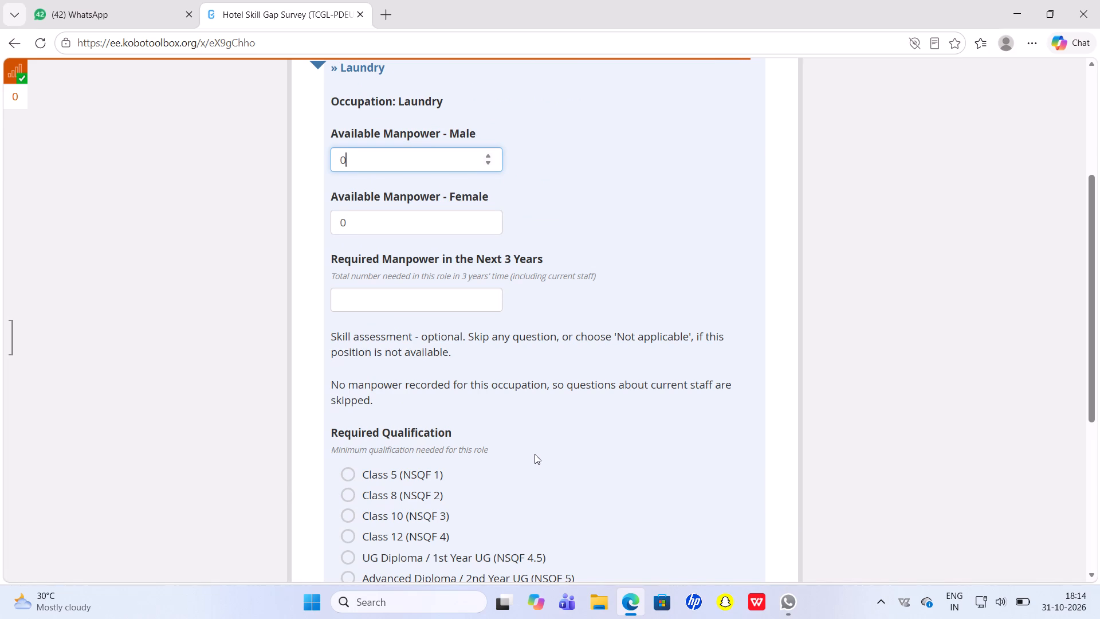
Set Laundry's Available Manpower to 6 male and 4 female, and Required Manpower in the Next 3 Years to 12.
key(BackSpace)
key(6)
click(435, 226)
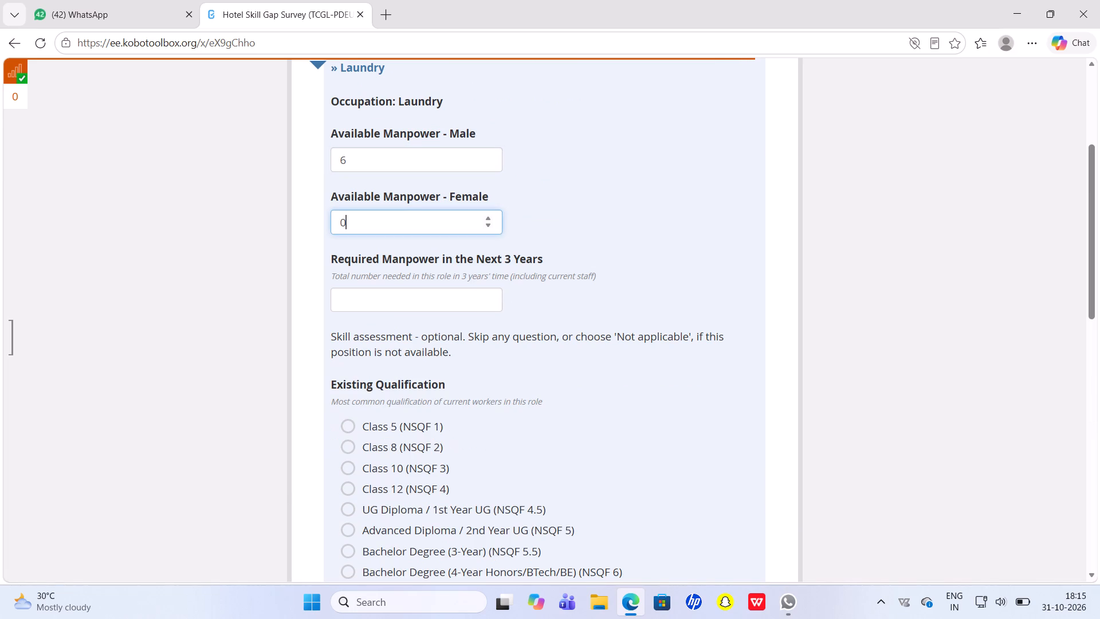
key(BackSpace)
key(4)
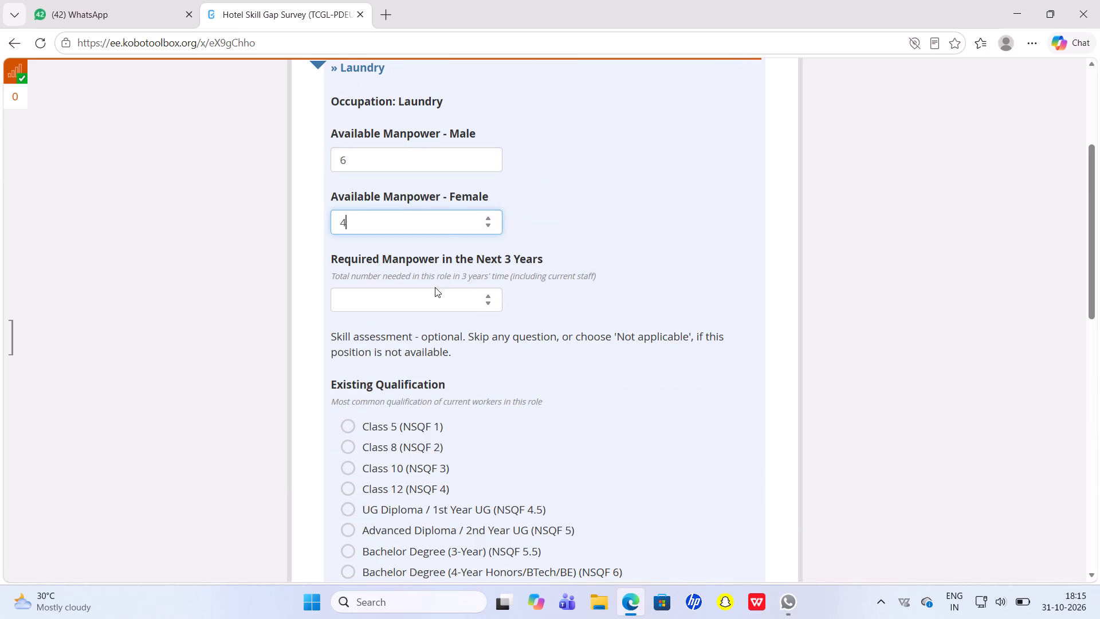
click(433, 295)
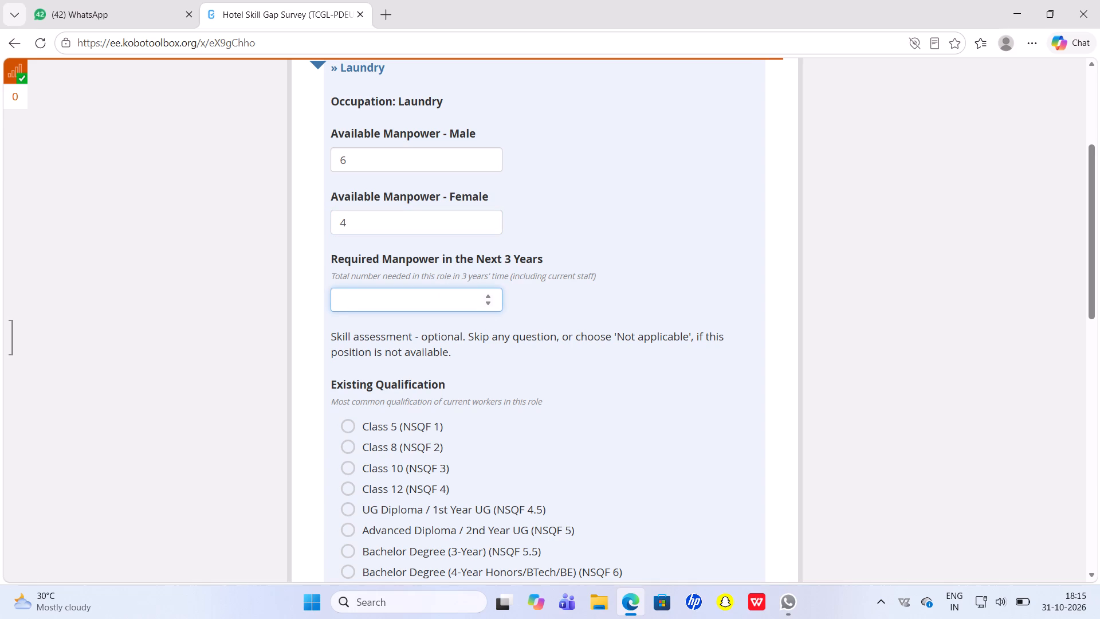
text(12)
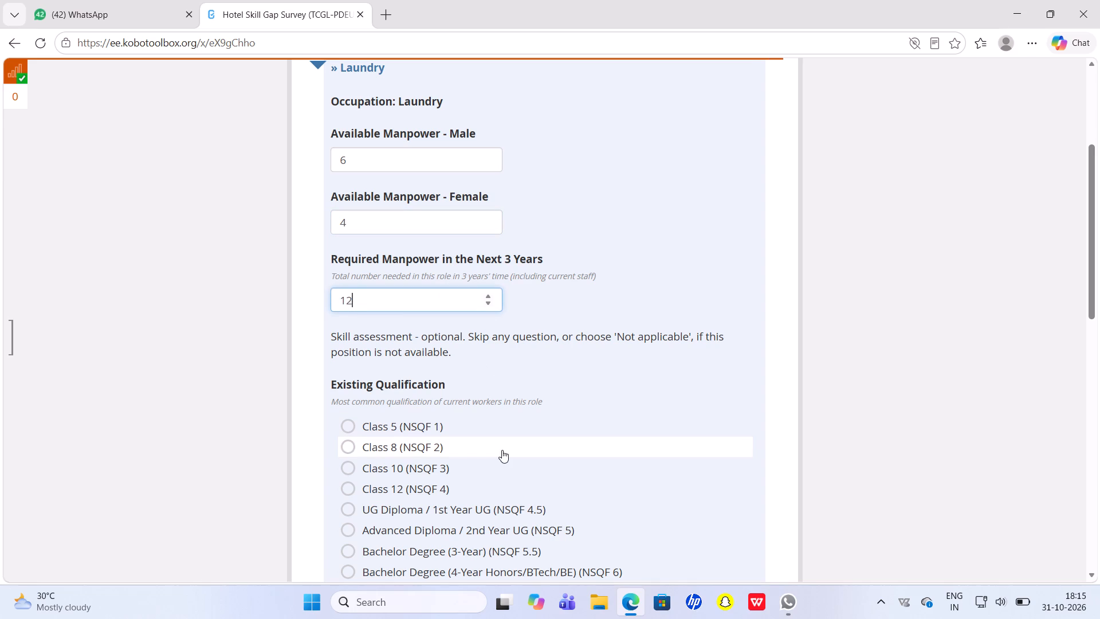
Choose Class 12 (NSQF 4) as Laundry's Existing Qualification and Class 10 (NSQF 3) as the Required Qualification.
click(502, 450)
scroll(502, 450, down, 2)
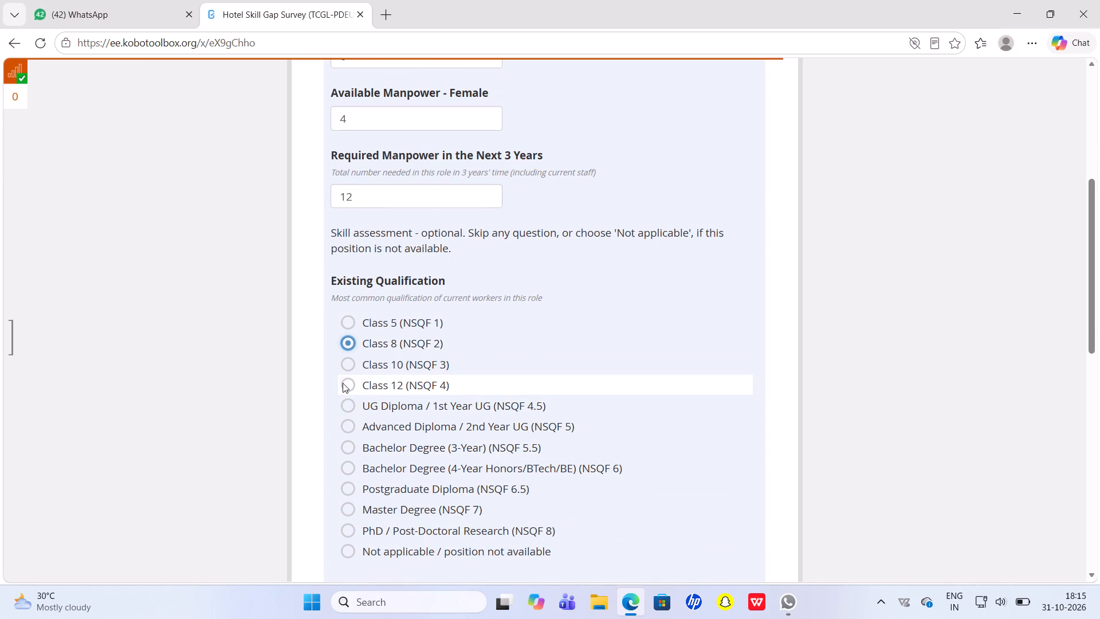
click(349, 385)
scroll(394, 500, down, 3)
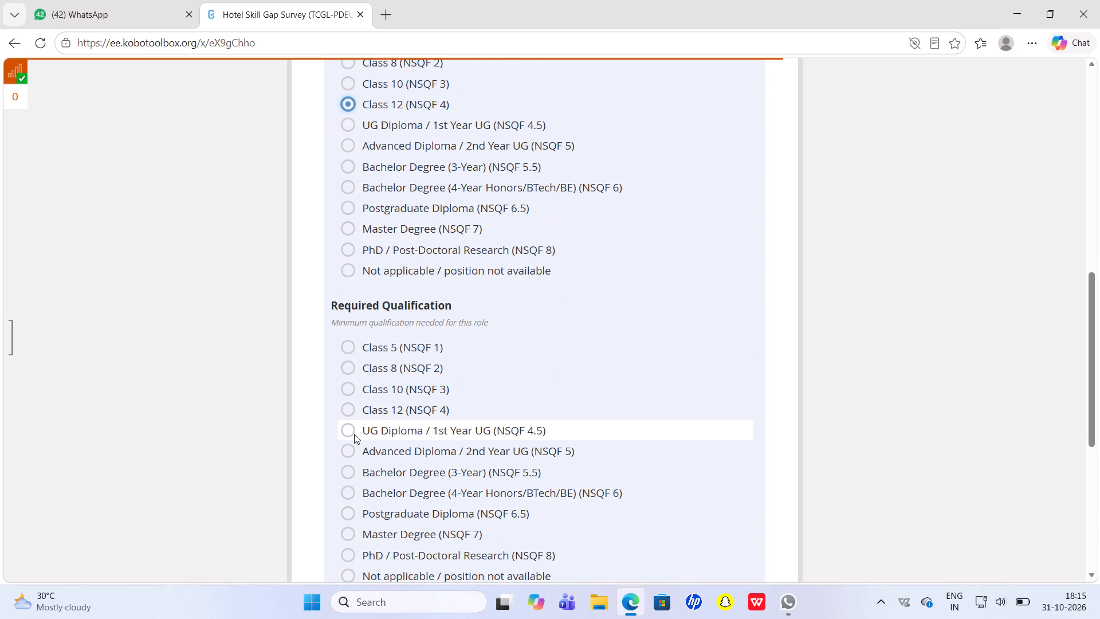
drag(345, 387, 446, 379)
drag(446, 379, 477, 437)
click(346, 387)
Mark English as Laundry's Language Skill Gap.
scroll(391, 450, down, 3)
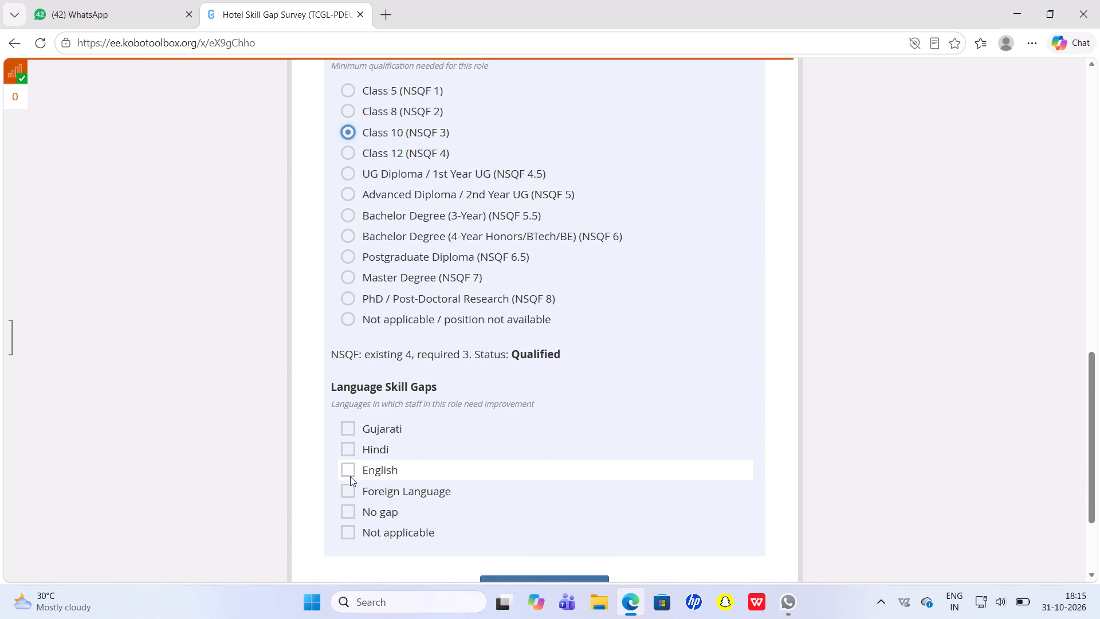
click(350, 476)
scroll(500, 504, down, 2)
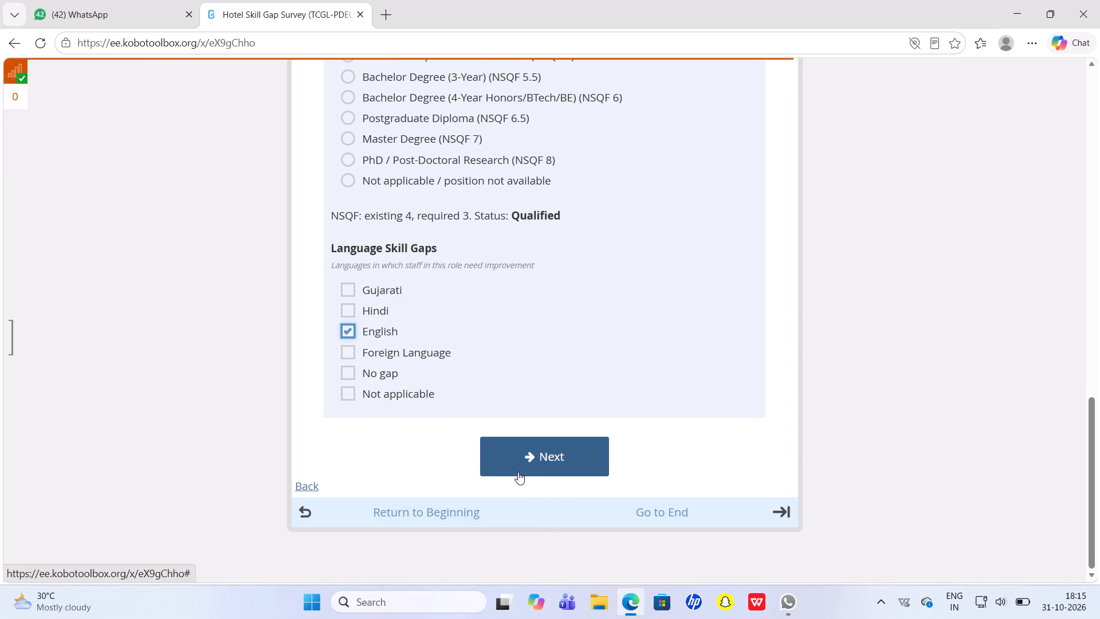
Continue to the Driver questions and set Available Manpower to 5 male and 2 female, with 9 required in the next 3 years.
click(523, 444)
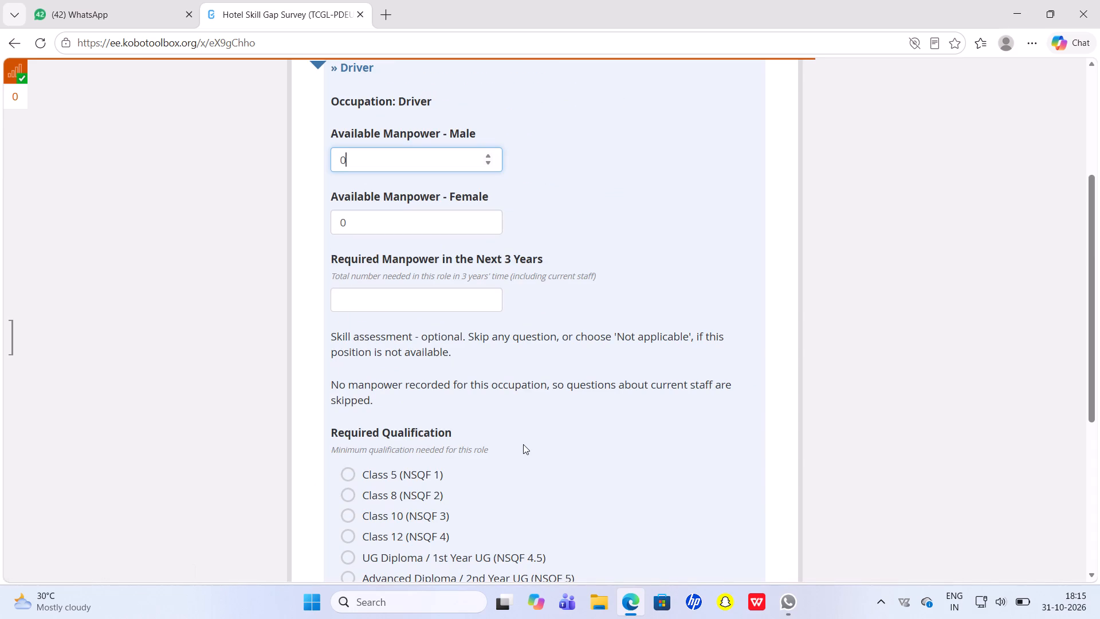
key(BackSpace)
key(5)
click(404, 229)
key(BackSpace)
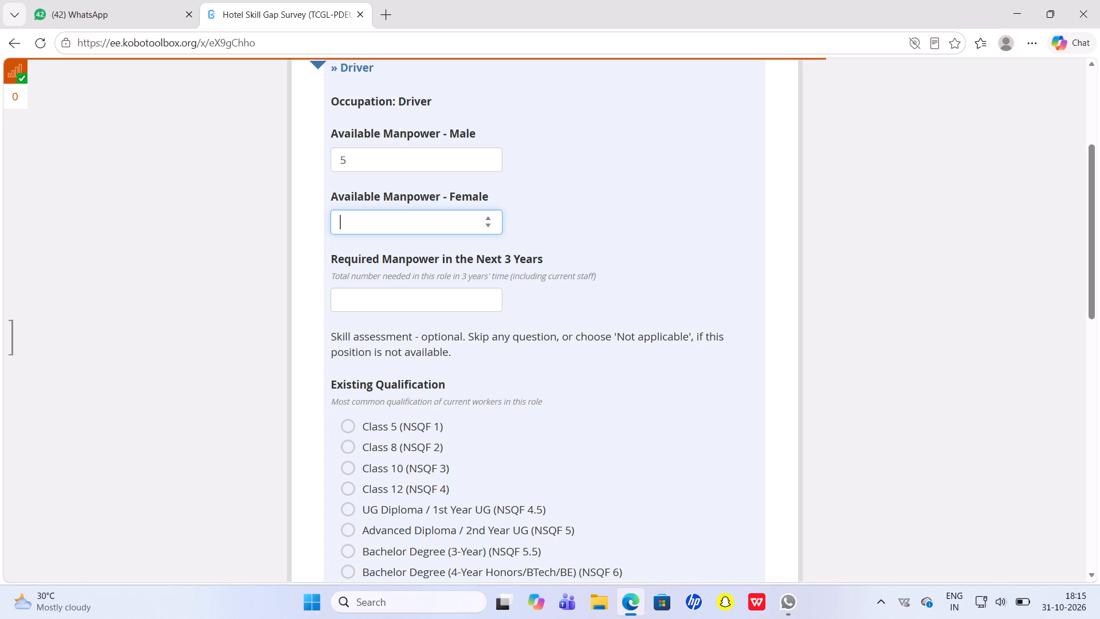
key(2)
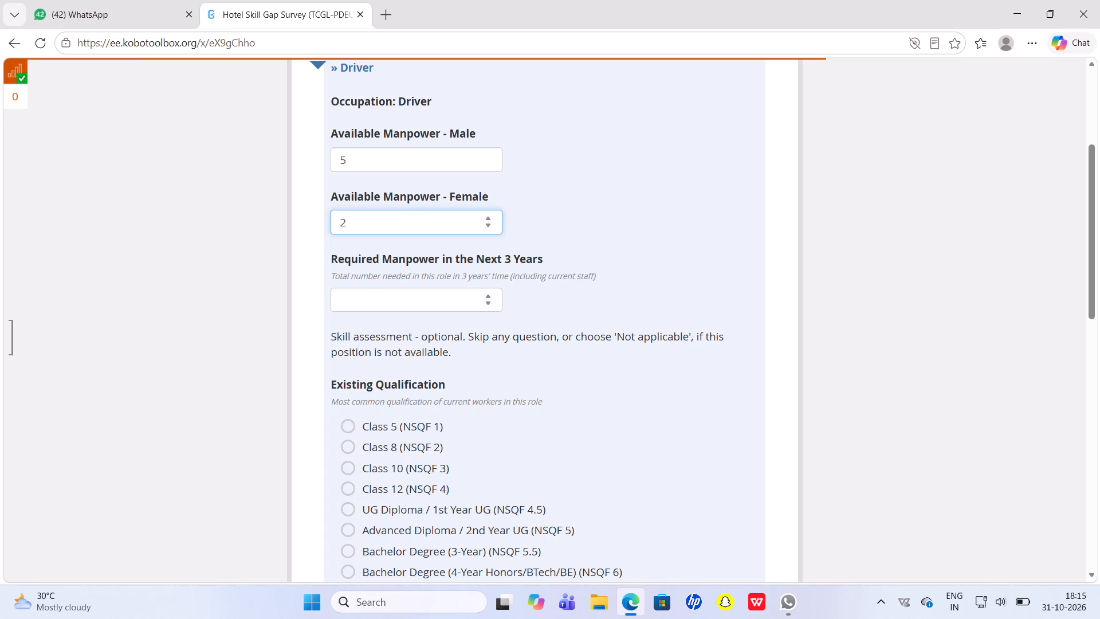
click(374, 303)
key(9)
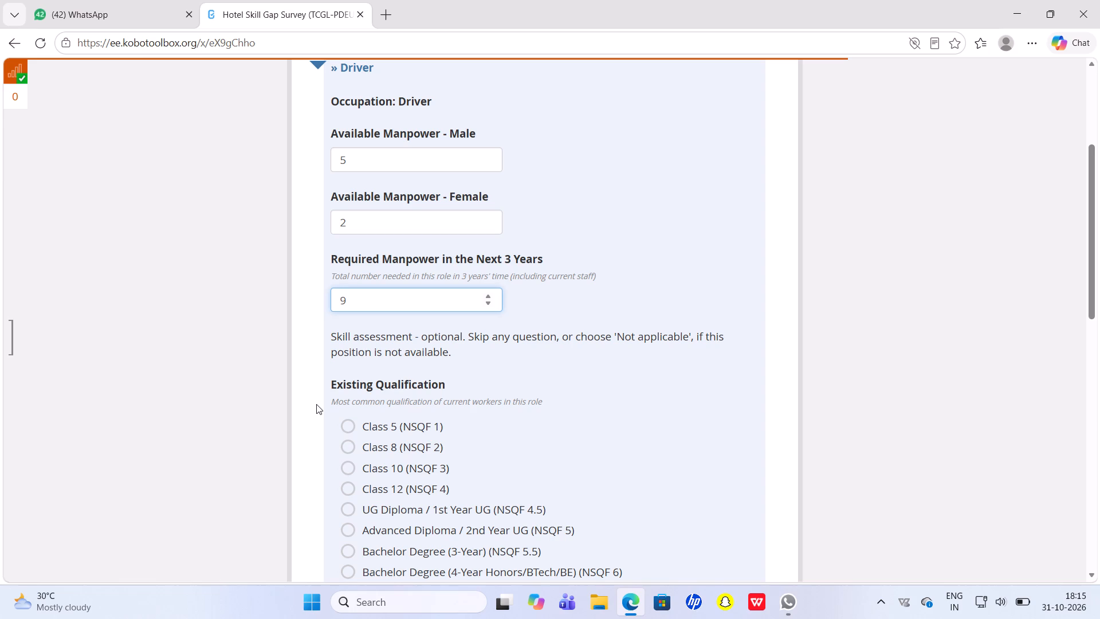
Choose Class 10 (NSQF 3) as both the Existing and the Required Qualification for Driver.
click(347, 470)
scroll(347, 470, down, 4)
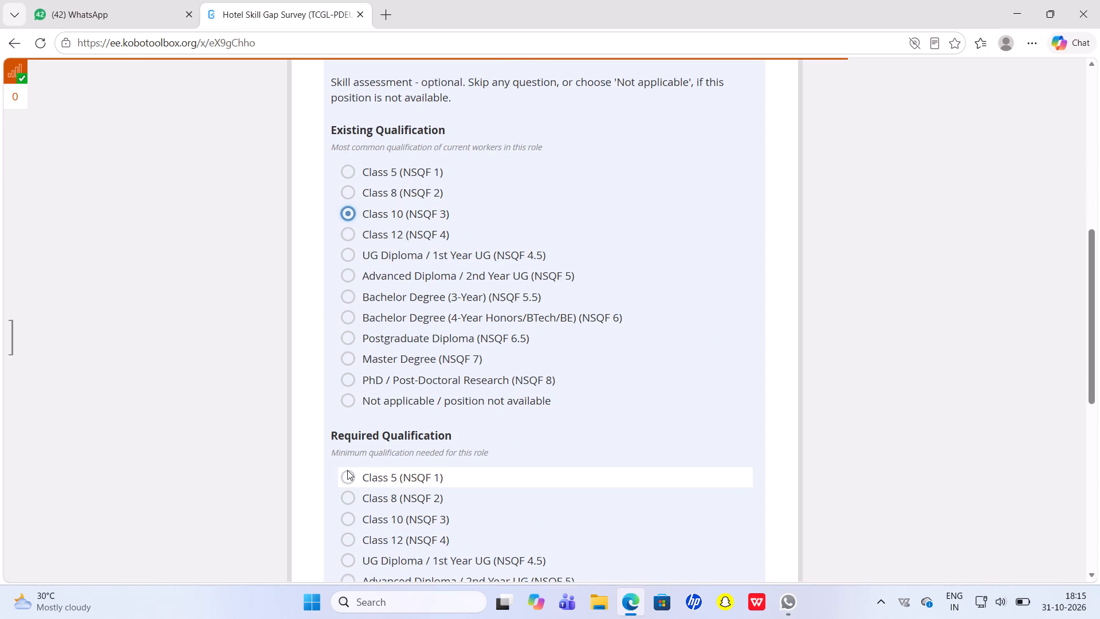
scroll(347, 470, down, 1)
click(344, 433)
Mark English as Driver's Language Skill Gap and continue to the Security questions.
scroll(344, 433, down, 1)
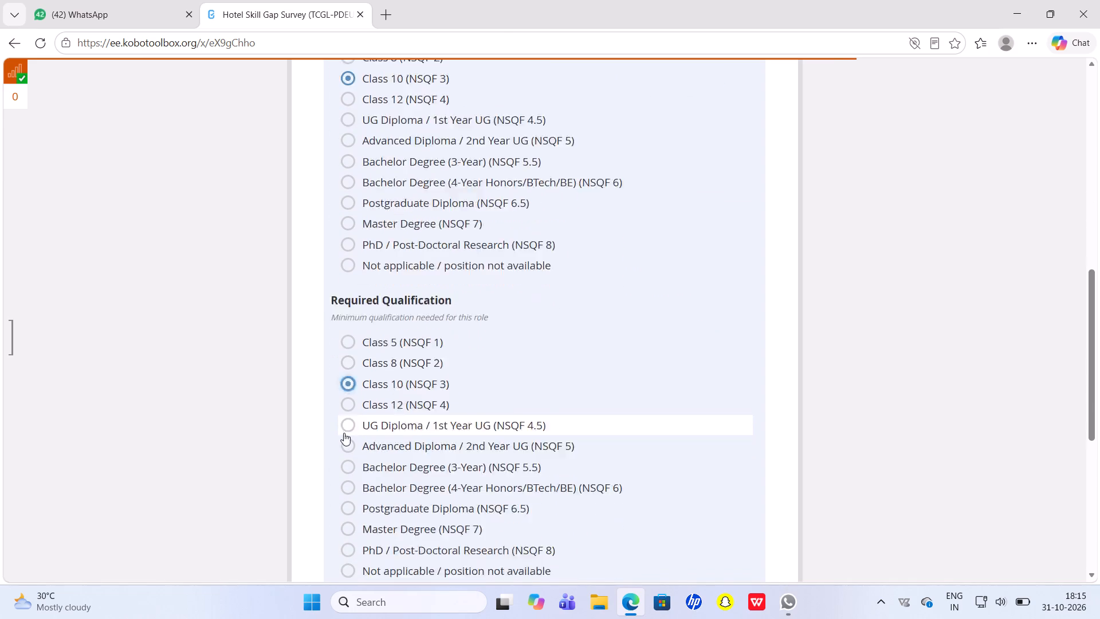
scroll(344, 433, down, 2)
click(350, 490)
scroll(350, 490, down, 3)
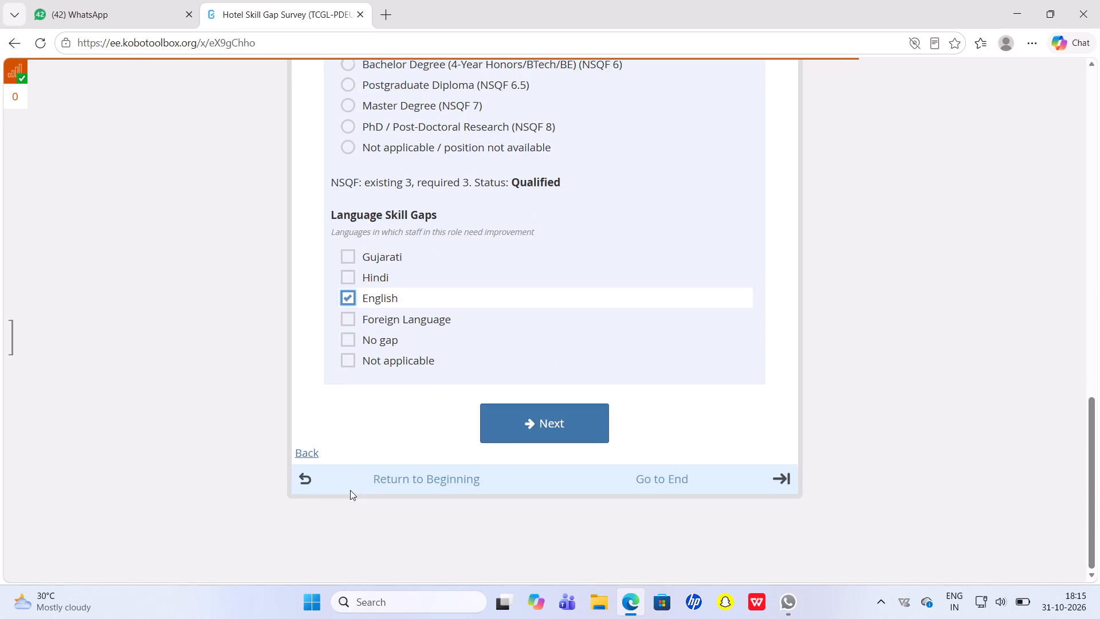
scroll(350, 490, down, 1)
click(532, 461)
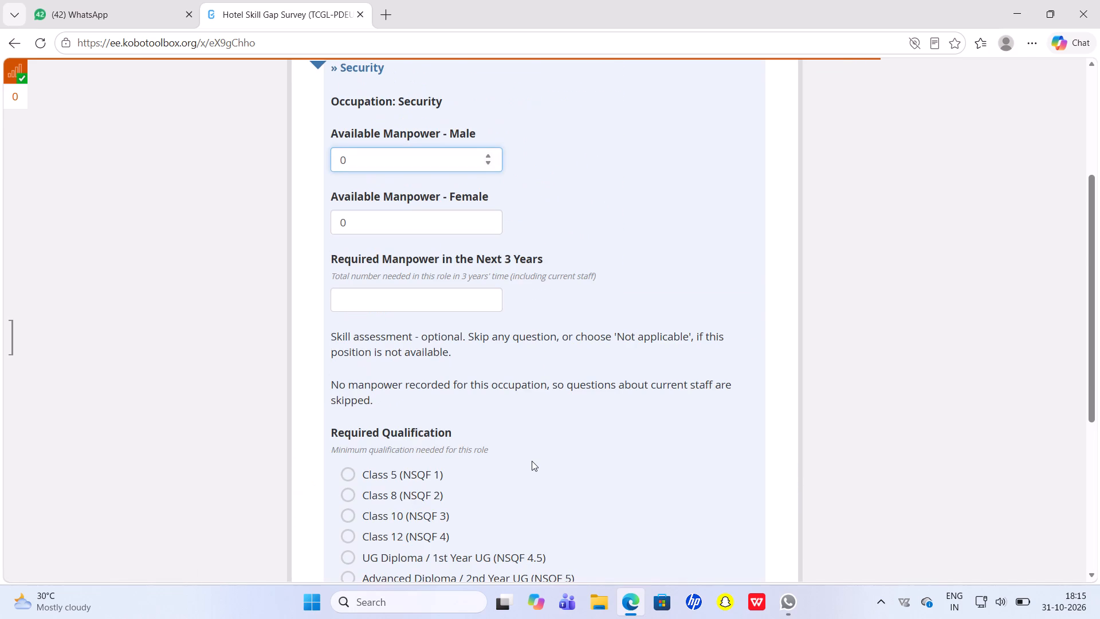
Set Security's Available Manpower to 12 male and 4 female, and Required Manpower in the Next 3 Years to 20.
key(BackSpace)
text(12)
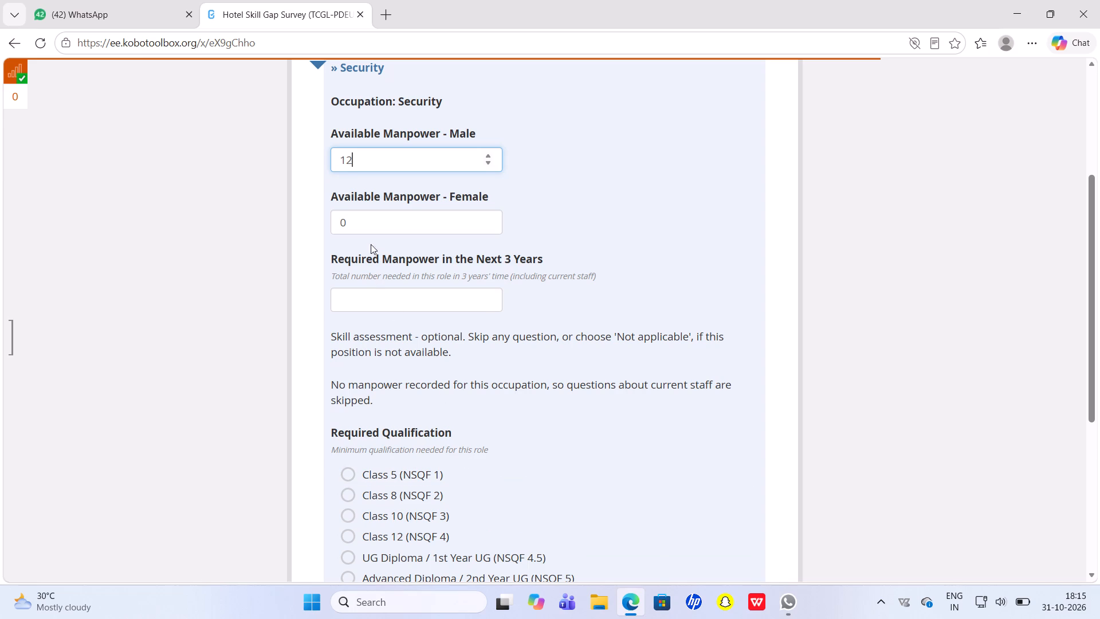
click(368, 222)
key(BackSpace)
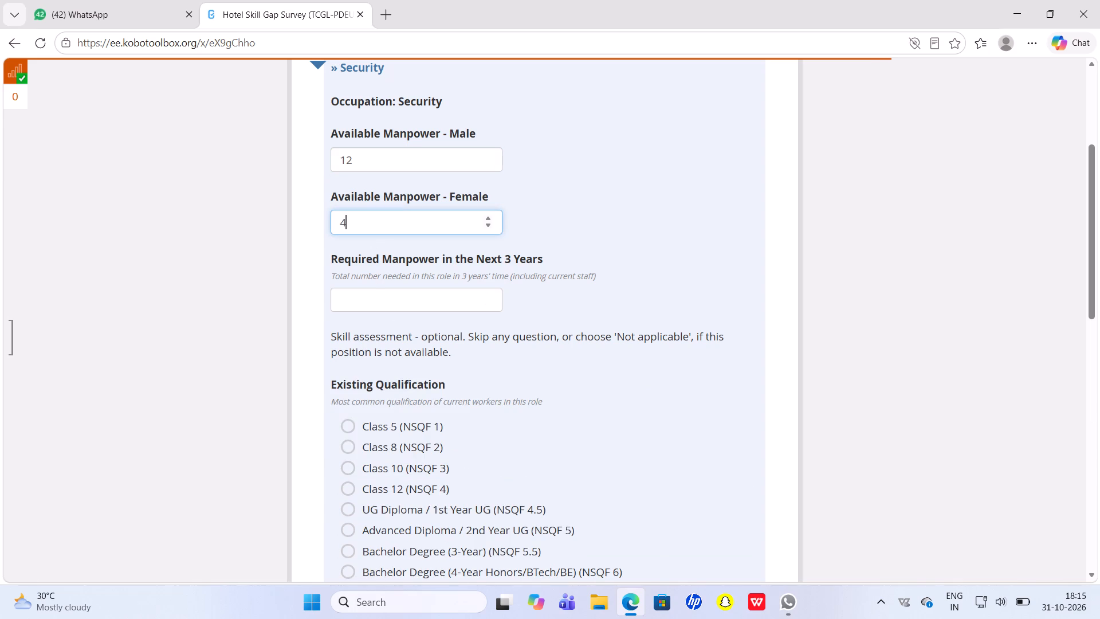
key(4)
click(340, 301)
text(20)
Choose Class 12 (NSQF 4) as both the Existing and the Required Qualification for Security.
click(511, 484)
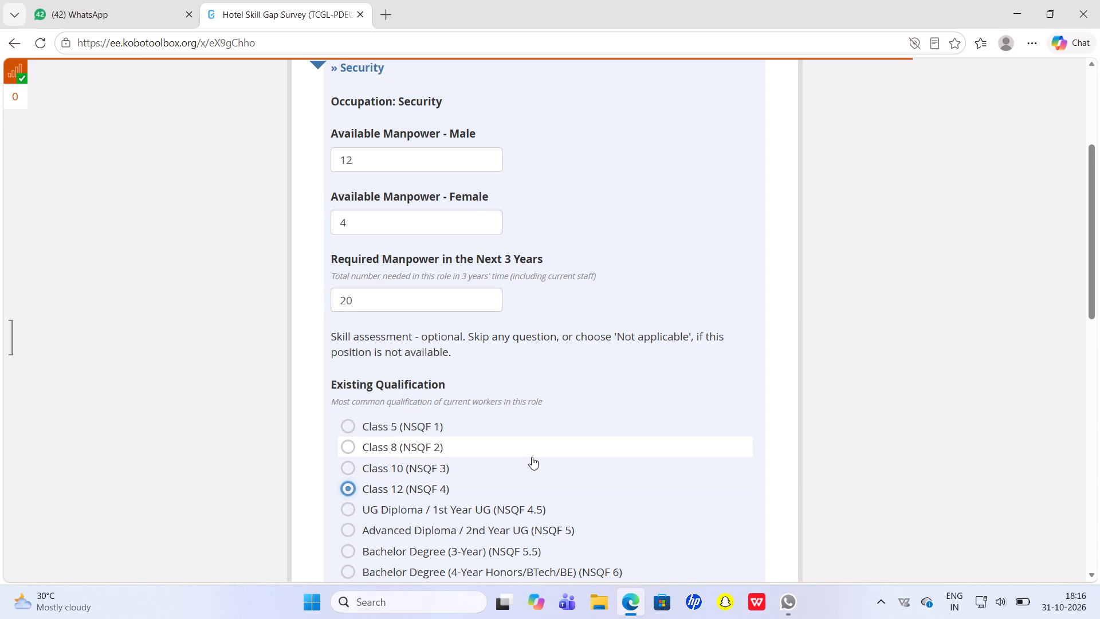
scroll(532, 457, down, 3)
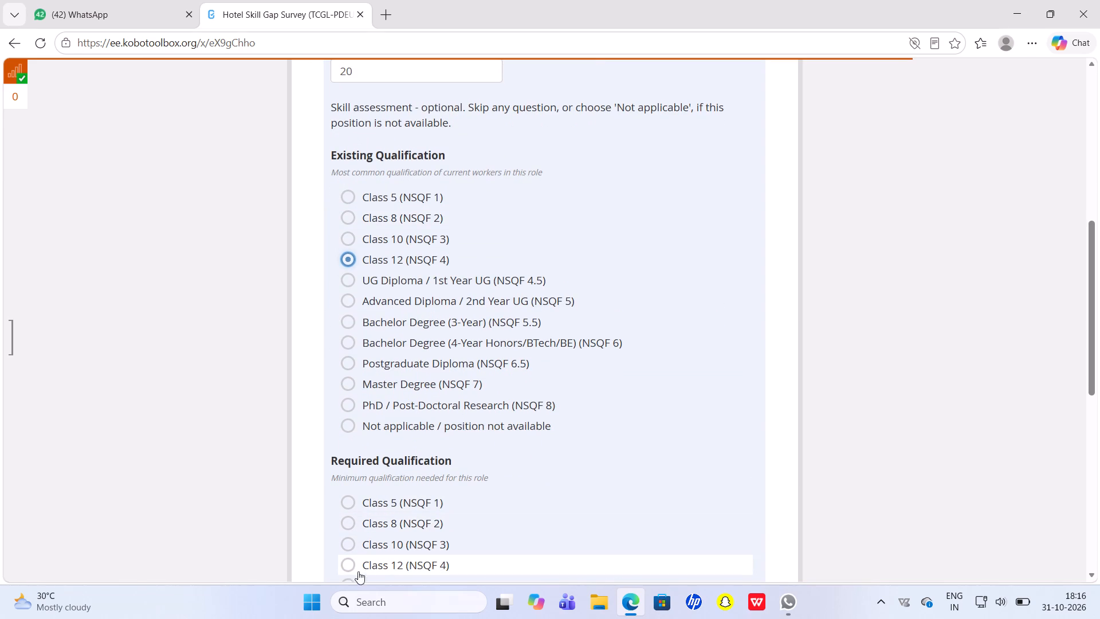
click(347, 562)
Mark English as Security's Language Skill Gap and continue to the Electrician questions.
scroll(468, 546, down, 3)
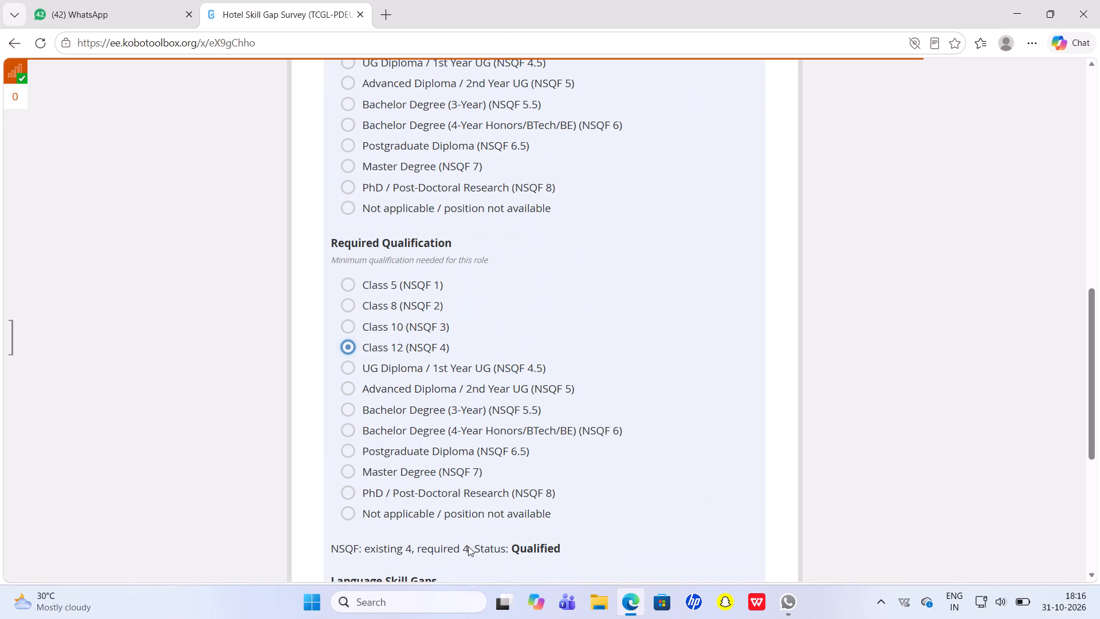
scroll(494, 377, down, 4)
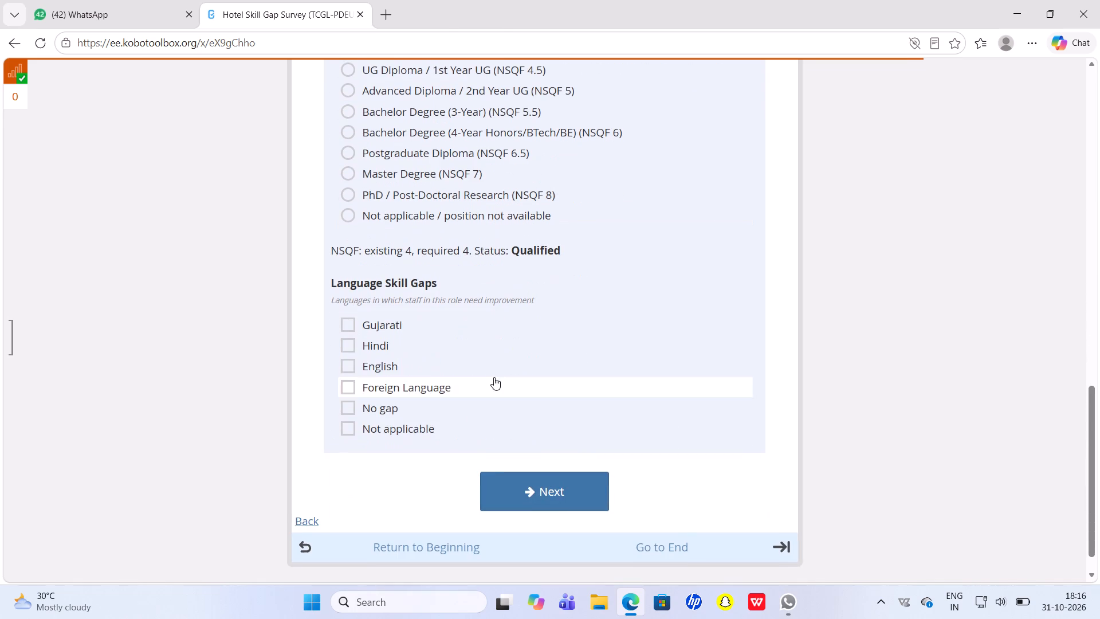
click(339, 368)
click(555, 488)
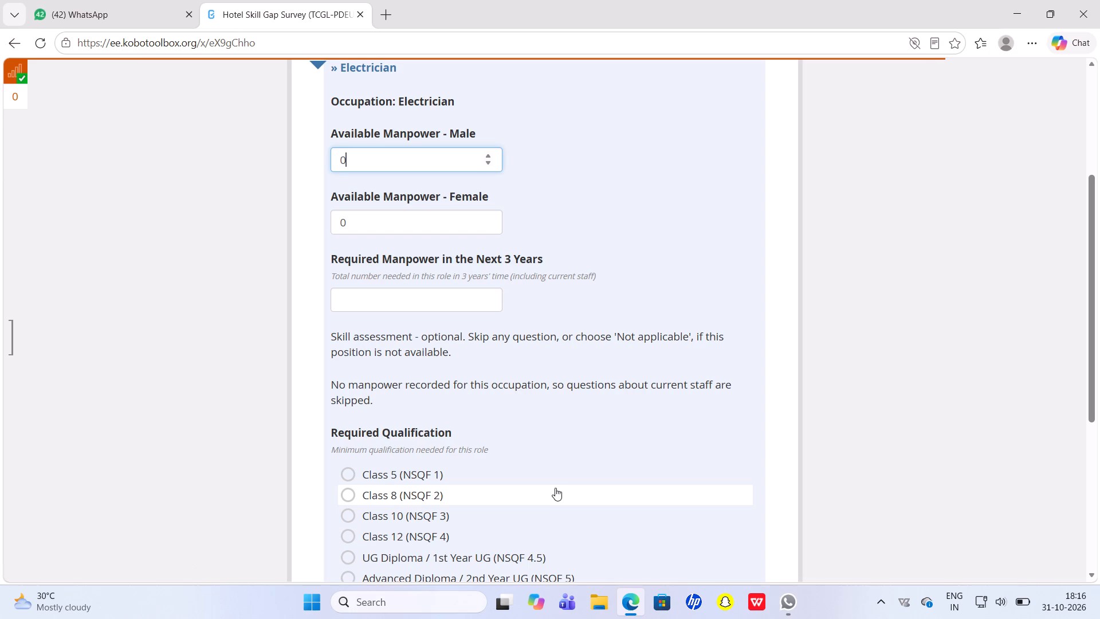
Set Electrician's Available Manpower to 5 male and 1 female, and Required Manpower in the Next 3 Years to 8.
key(BackSpace)
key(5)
click(436, 215)
key(BackSpace)
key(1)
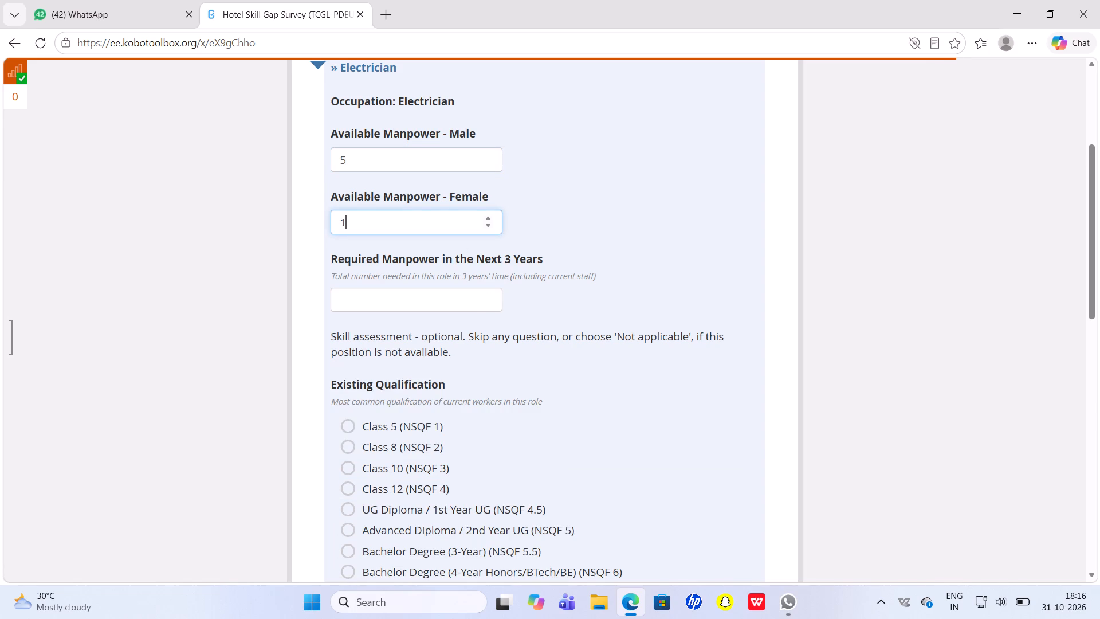
click(383, 296)
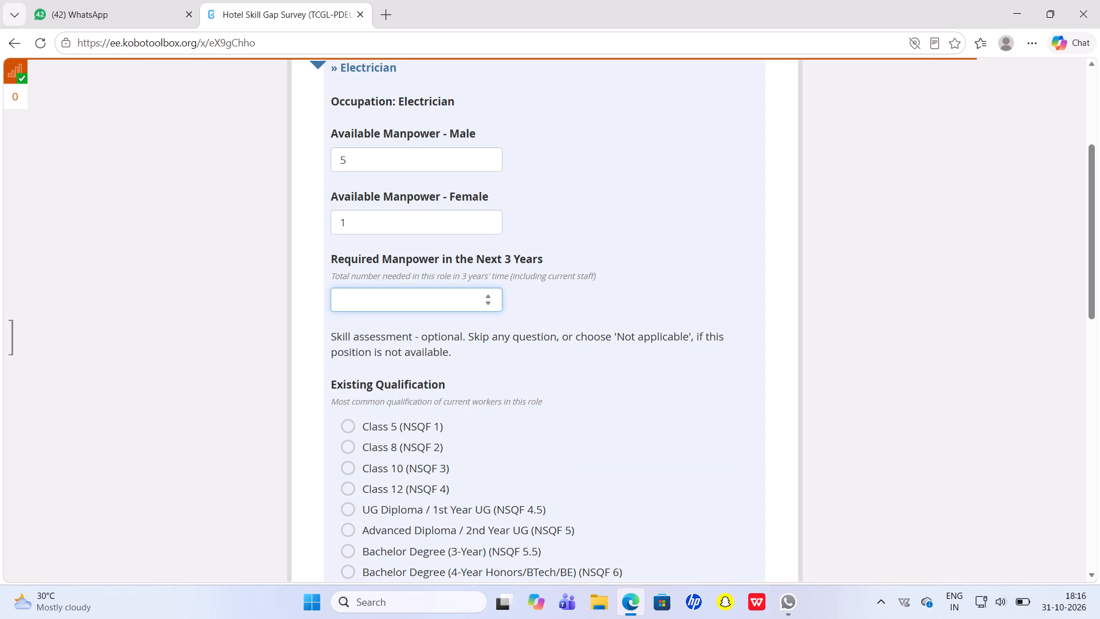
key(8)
Choose Class 8 (NSQF 2) as Electrician's Existing Qualification and Bachelor Degree (4-Year Honors/BTech/BE) (NSQF 6) as the Required Qualification.
click(460, 449)
scroll(460, 449, down, 2)
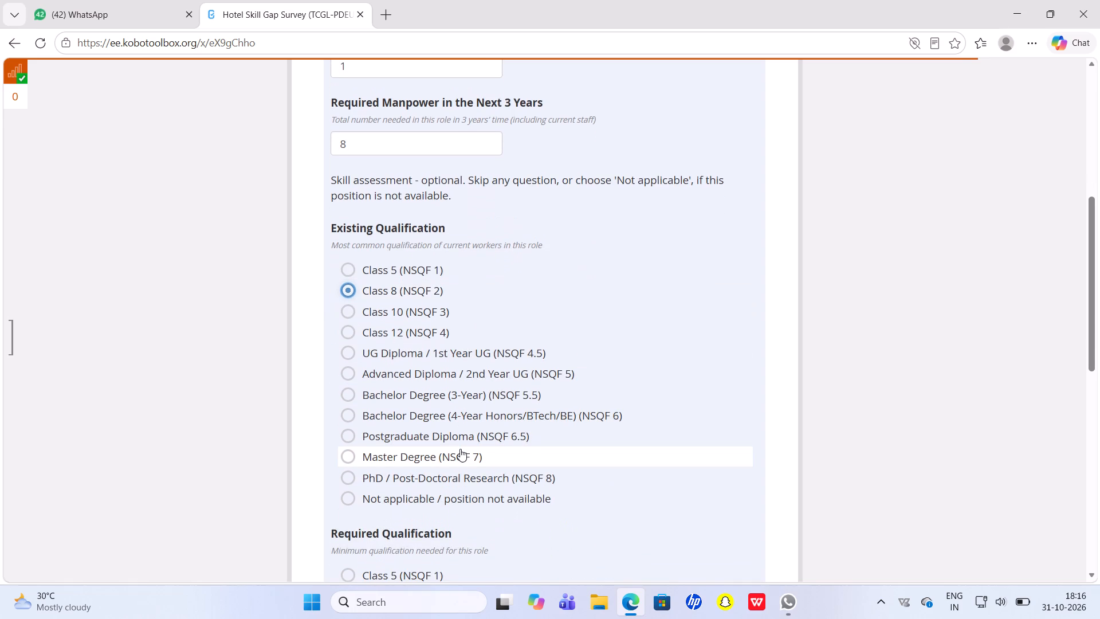
scroll(460, 449, down, 4)
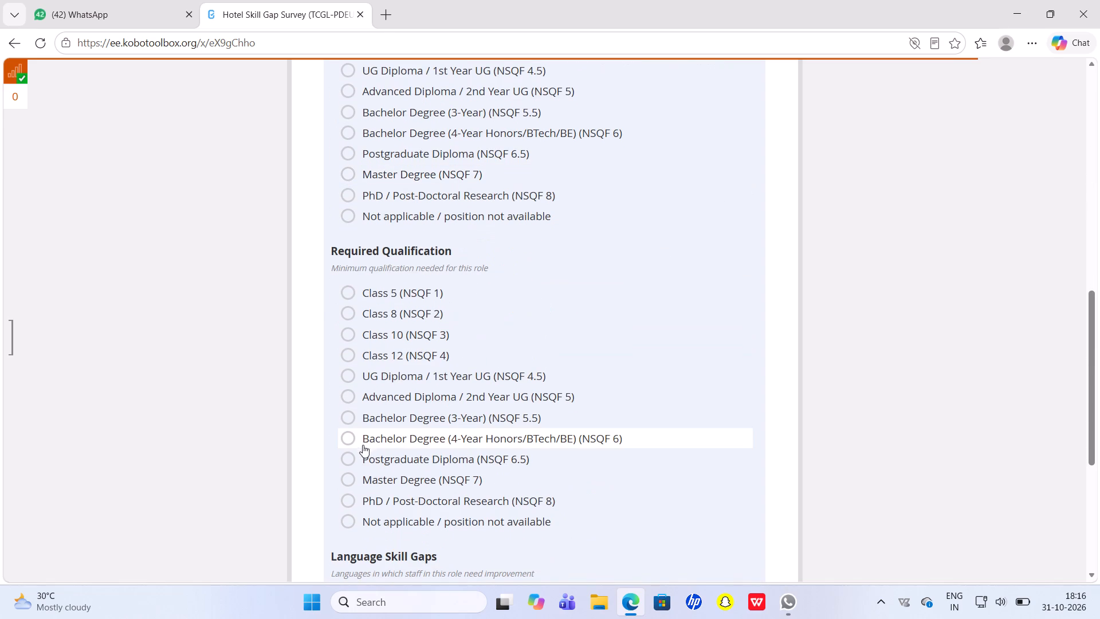
click(350, 434)
Change Electrician's Existing Qualification to Bachelor Degree (4-Year Honors/BTech/BE) (NSQF 6).
scroll(423, 473, down, 2)
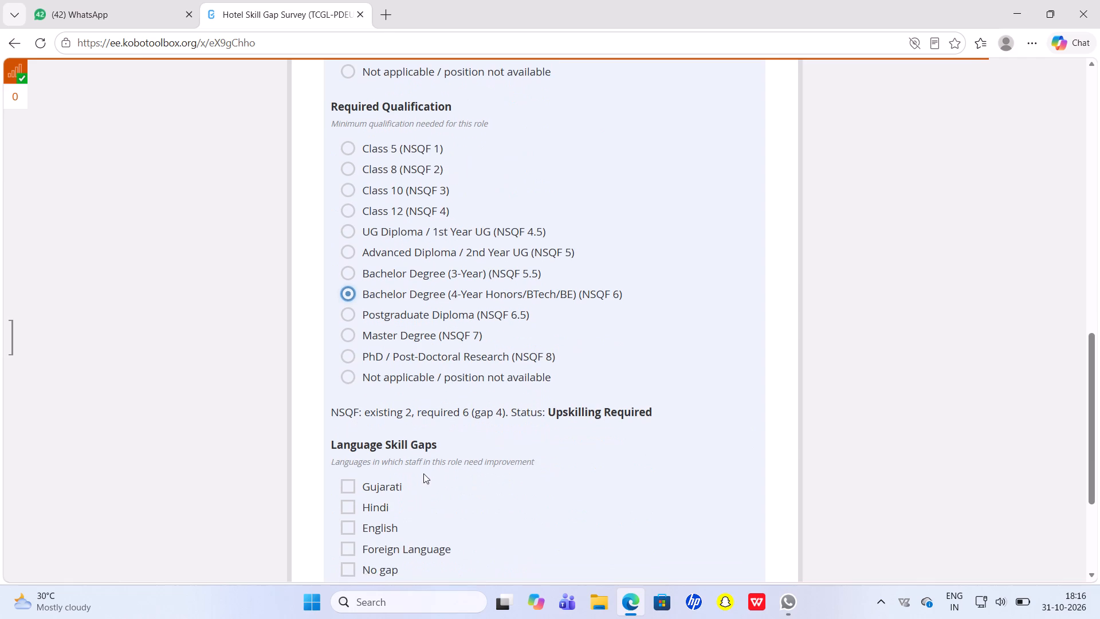
scroll(423, 473, down, 1)
scroll(445, 290, up, 1)
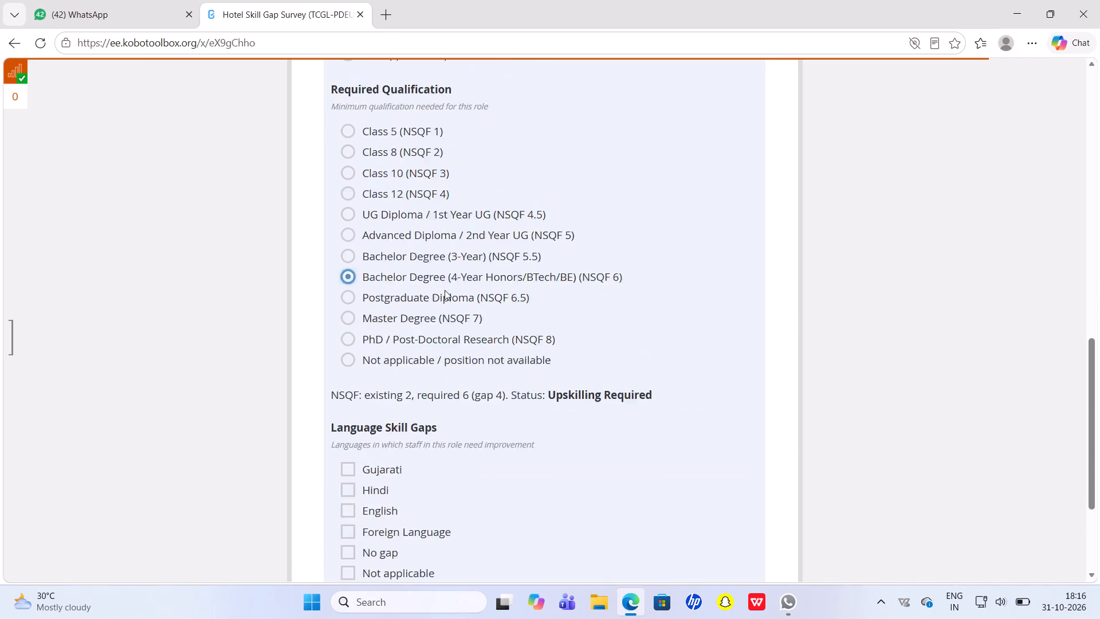
scroll(445, 290, up, 3)
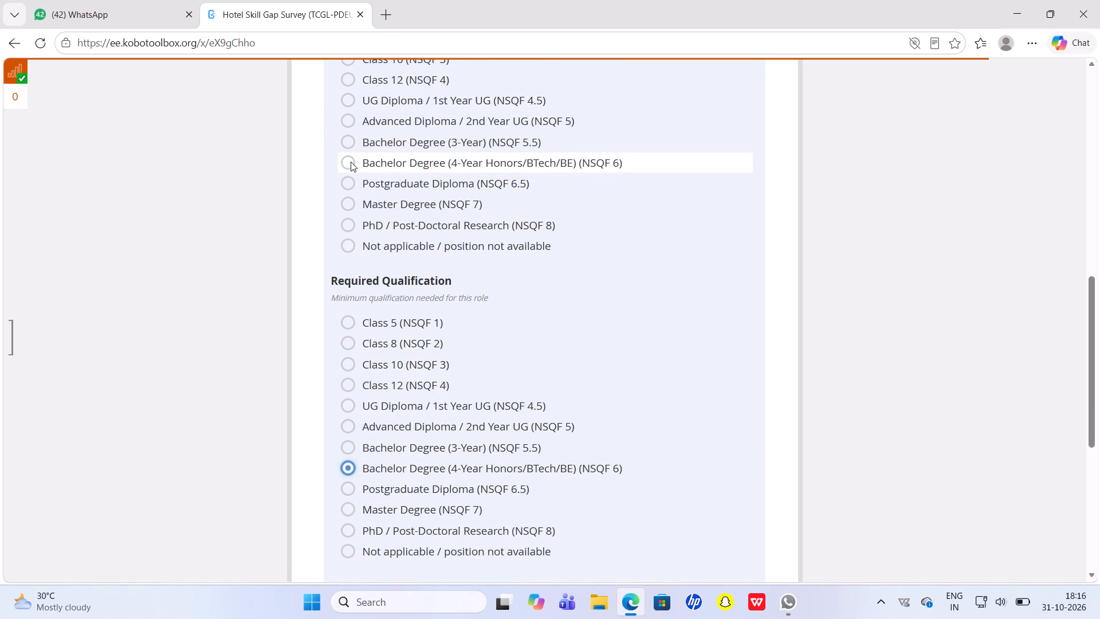
drag(349, 160, 482, 300)
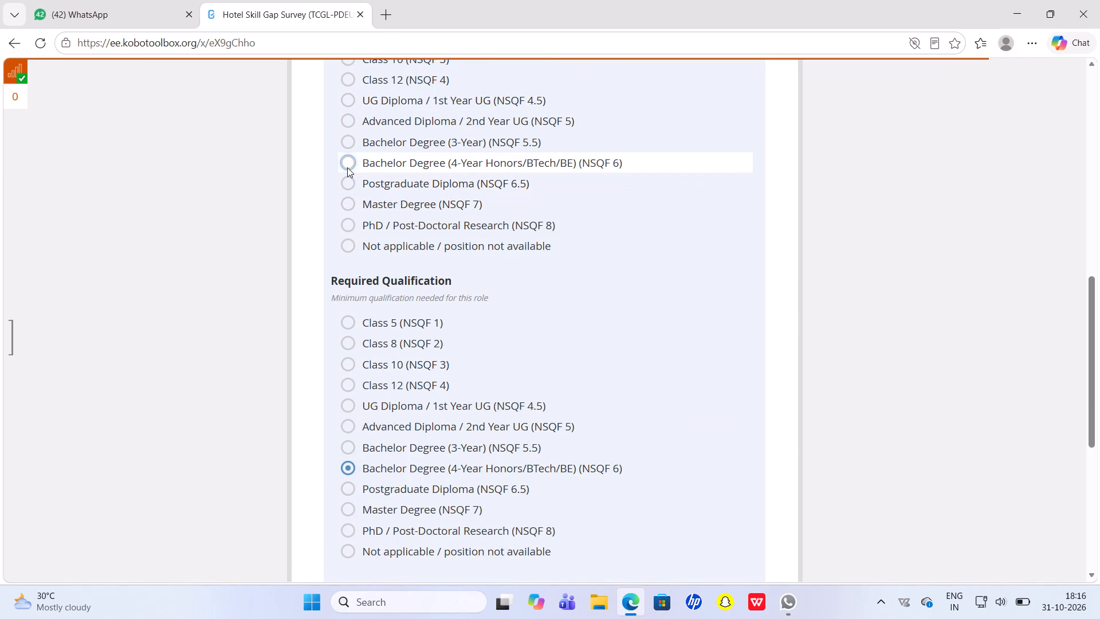
click(347, 166)
Mark English as Electrician's Language Skill Gap and continue to the Manager questions.
scroll(482, 300, down, 3)
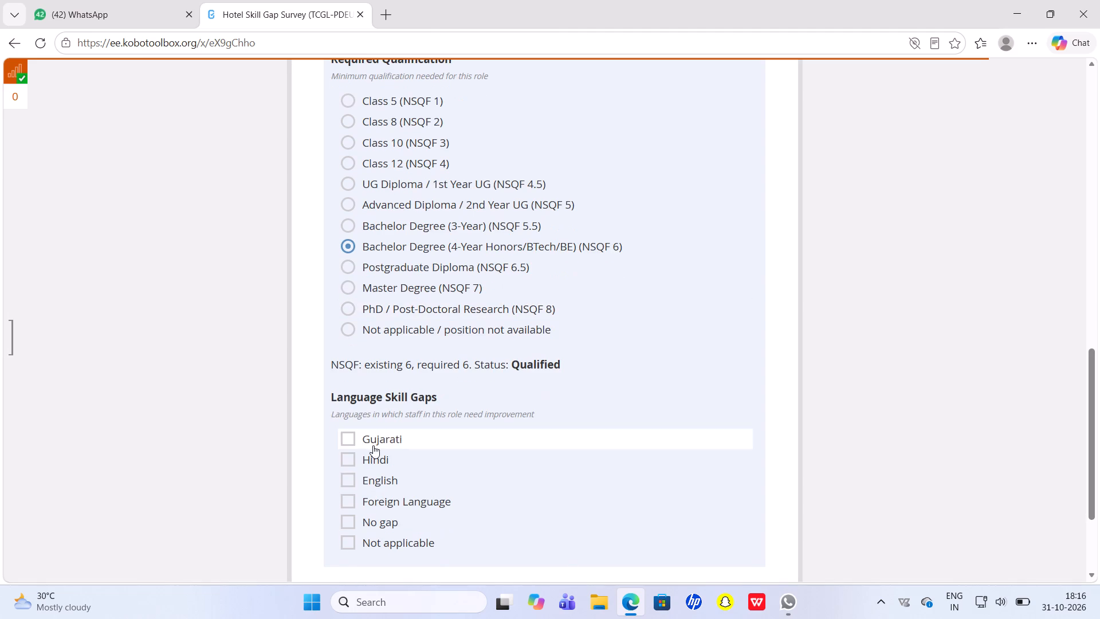
click(351, 481)
scroll(498, 474, down, 1)
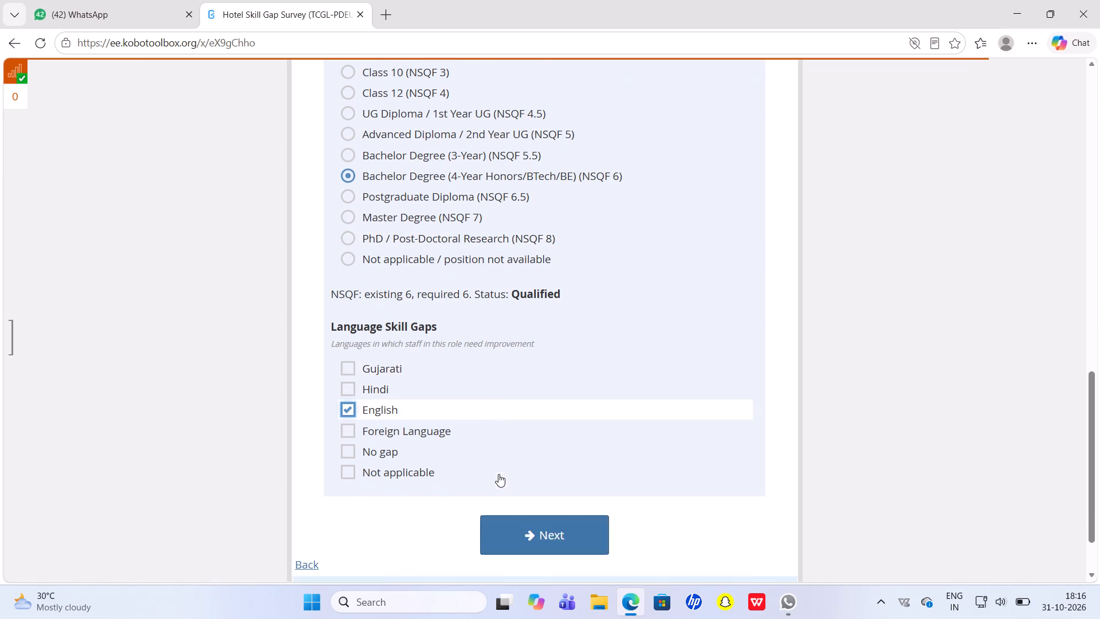
scroll(498, 474, down, 1)
click(529, 437)
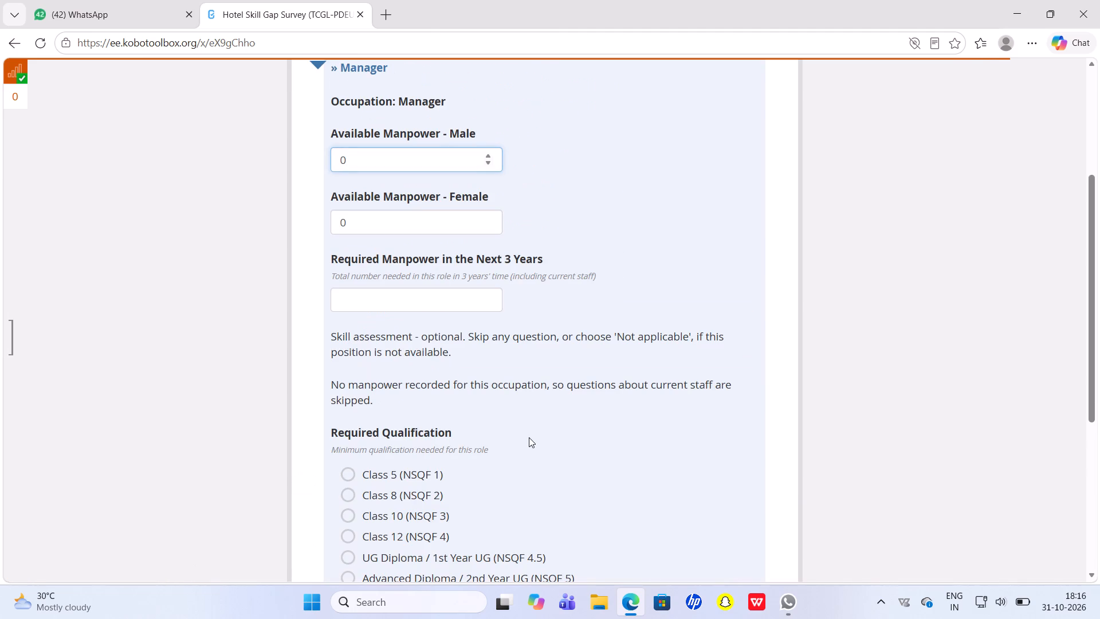
Set Manager's Available Manpower to 10 male and 7 female, and Required Manpower in the Next 3 Years to 21.
key(BackSpace)
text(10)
click(415, 213)
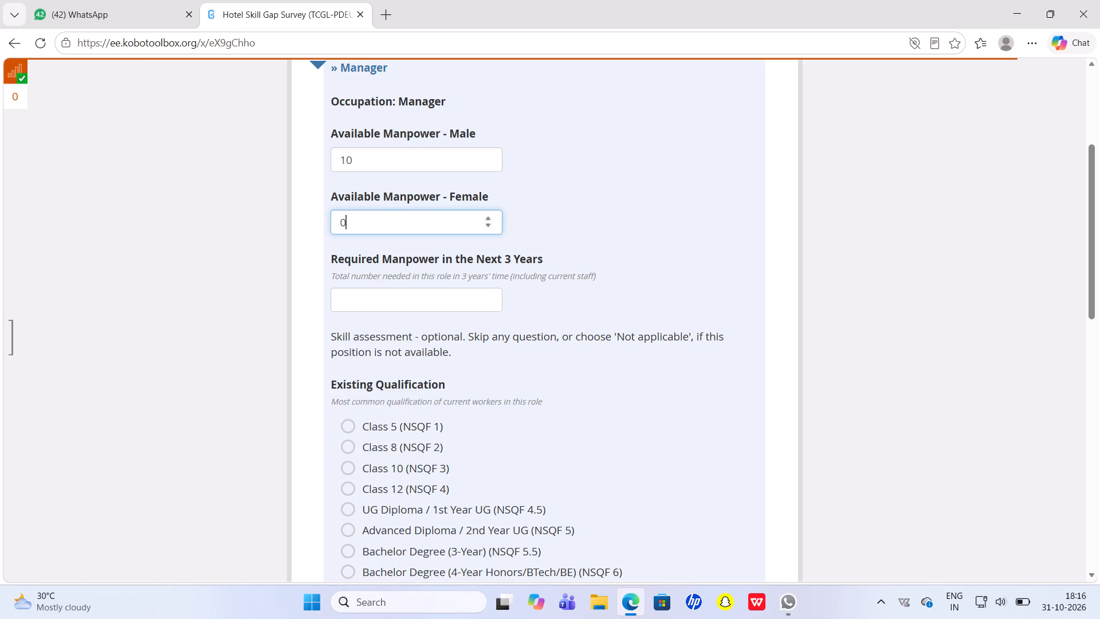
key(BackSpace)
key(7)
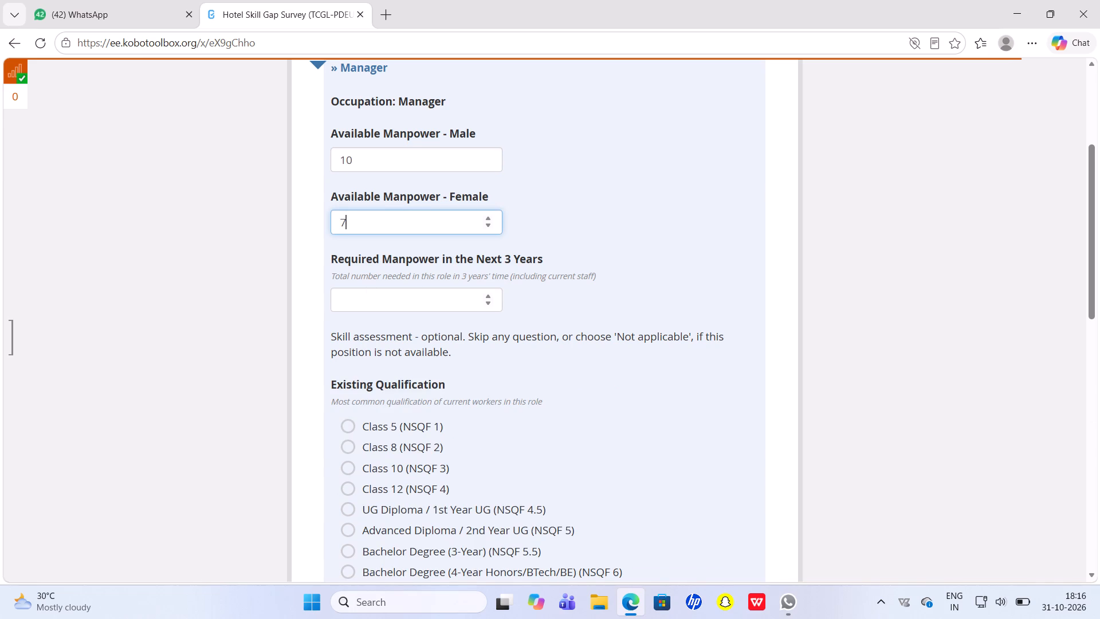
click(366, 308)
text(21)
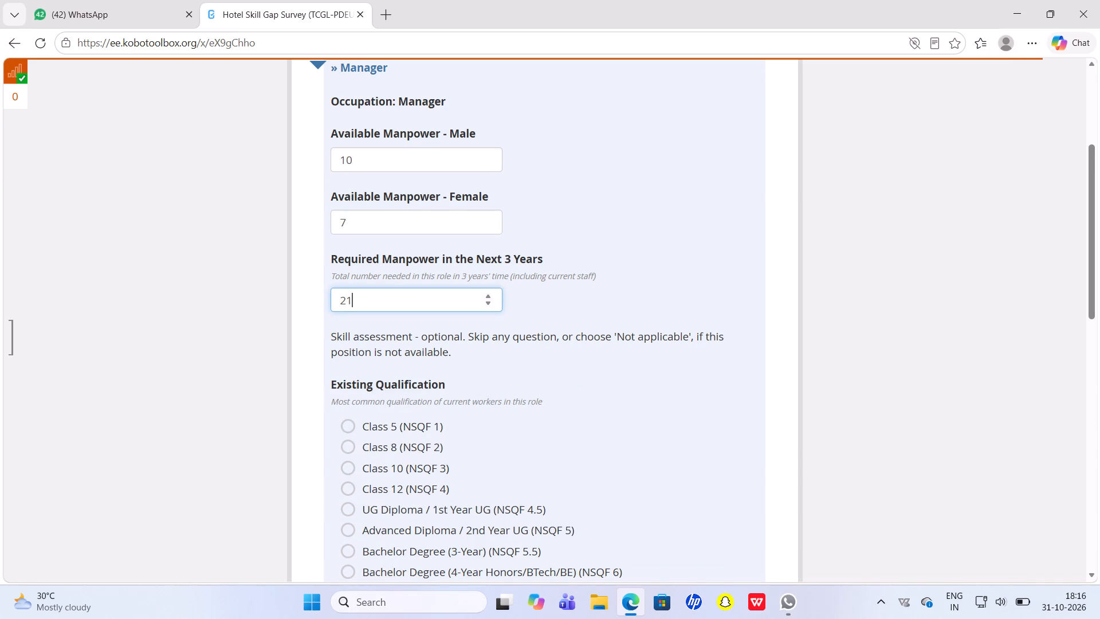
Choose Bachelor Degree (3-Year) (NSQF 5.5) as Manager's Existing Qualification and Master Degree (NSQF 7) as the Required Qualification.
scroll(421, 474, down, 1)
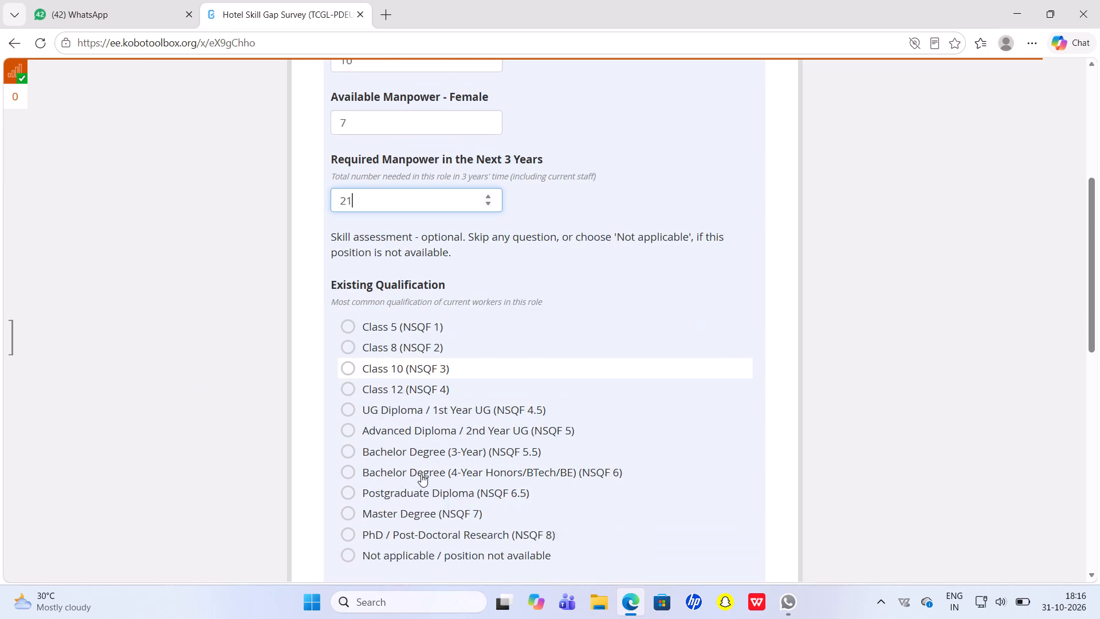
scroll(421, 474, down, 2)
click(348, 425)
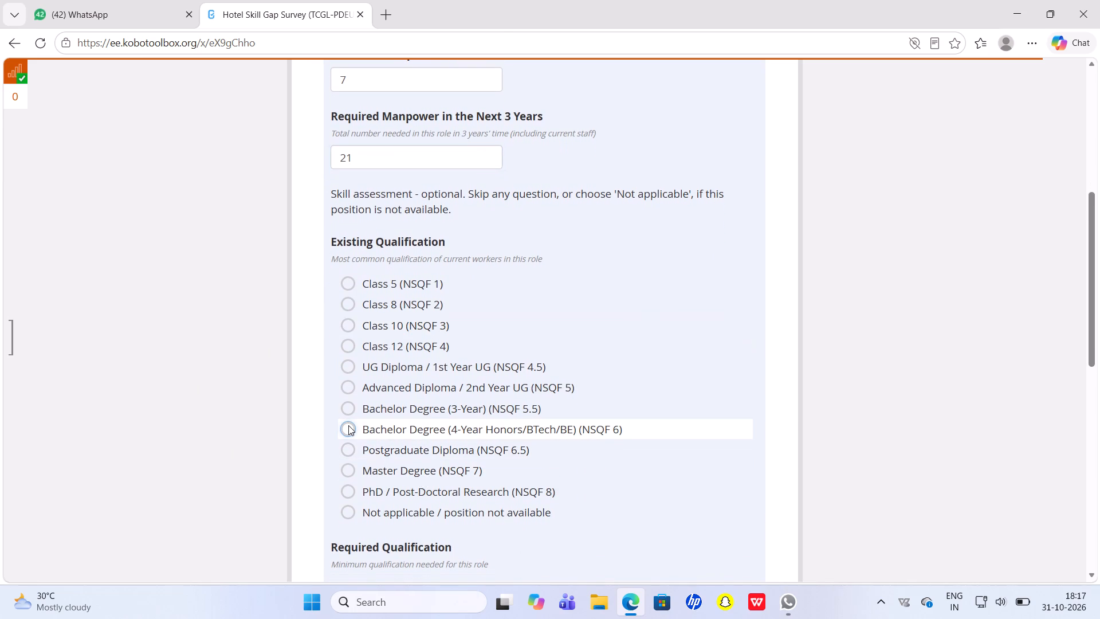
click(347, 406)
scroll(464, 489, down, 3)
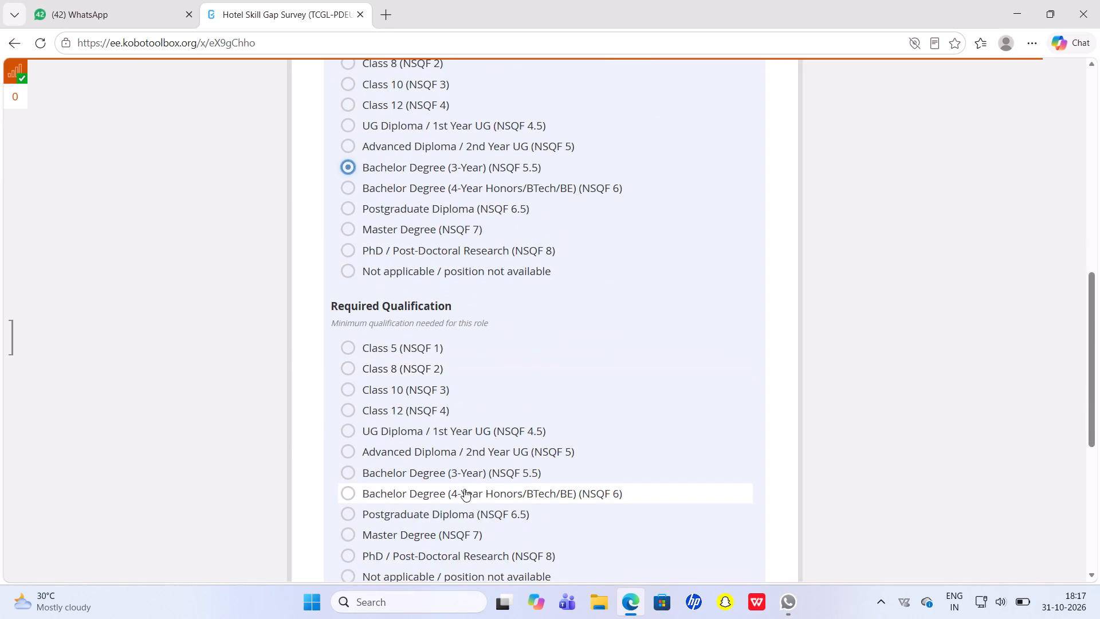
scroll(464, 489, down, 1)
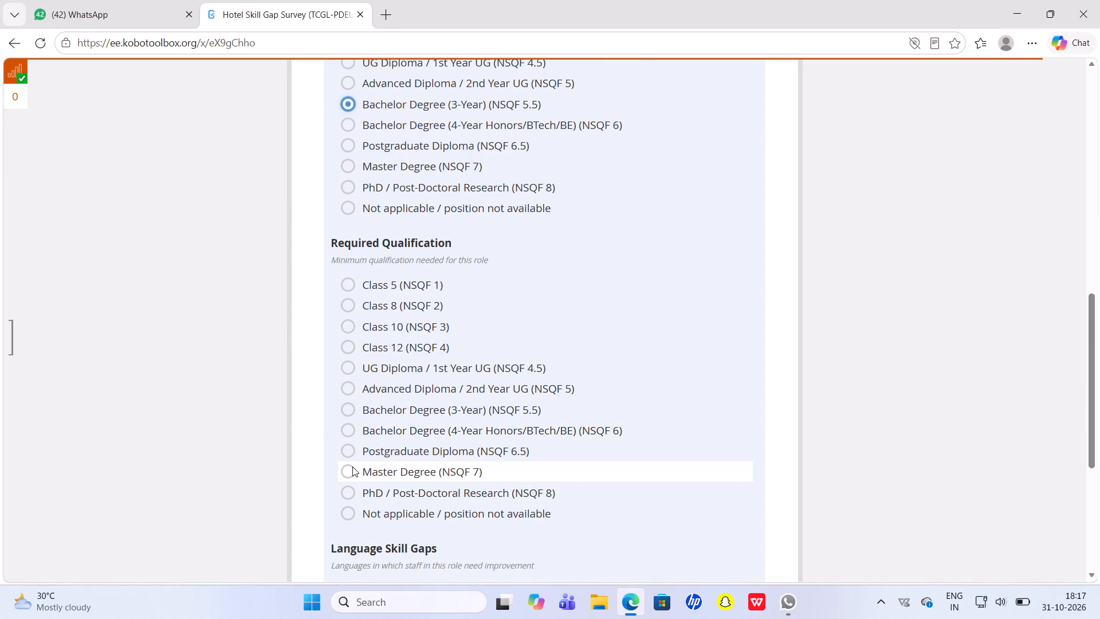
click(352, 467)
Mark English as Manager's Language Skill Gap and continue past the manpower check to Section E: Suggestions.
scroll(478, 503, down, 2)
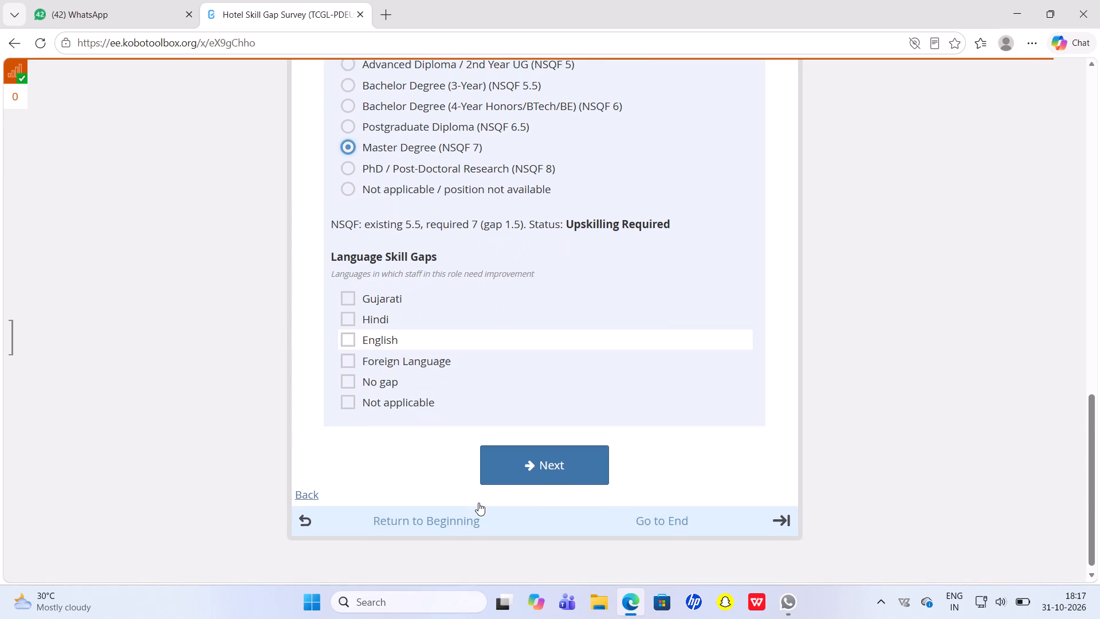
scroll(478, 503, down, 1)
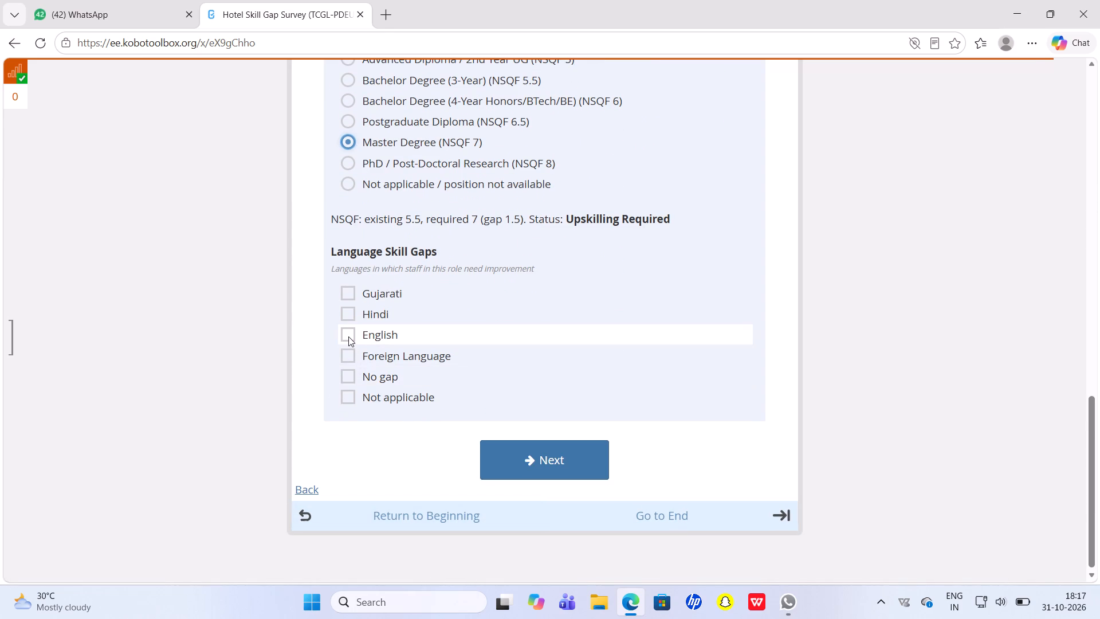
click(348, 336)
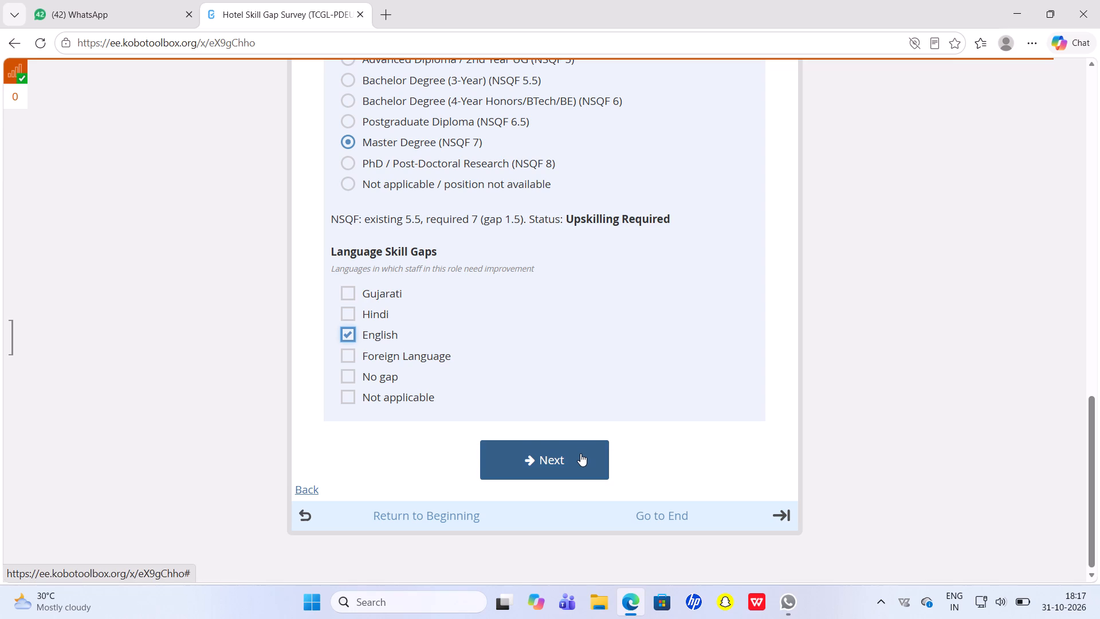
click(580, 453)
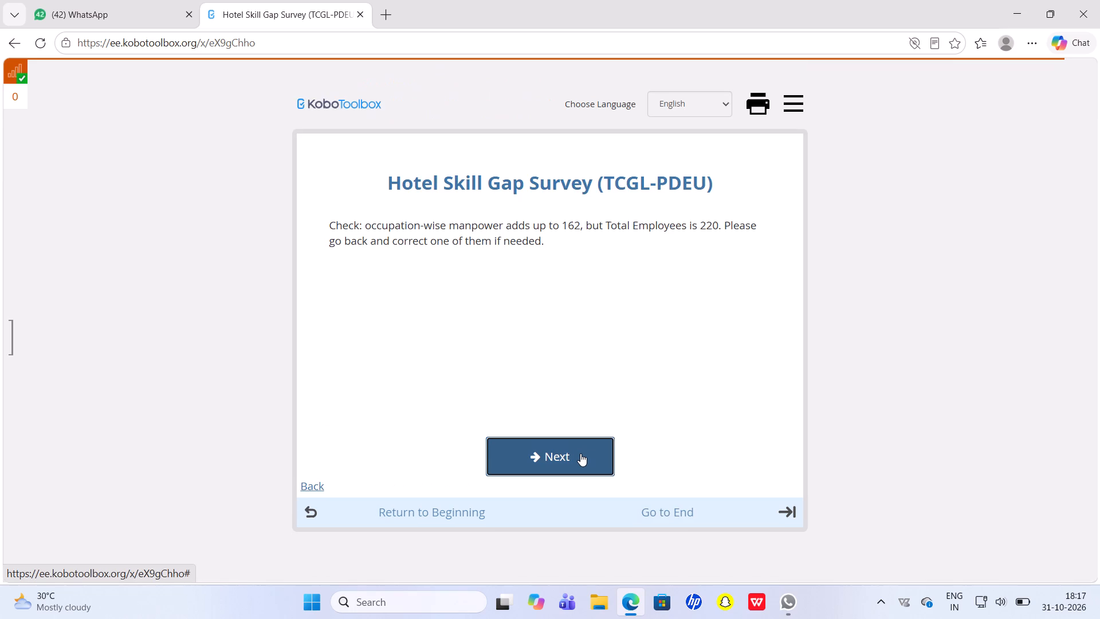
click(580, 453)
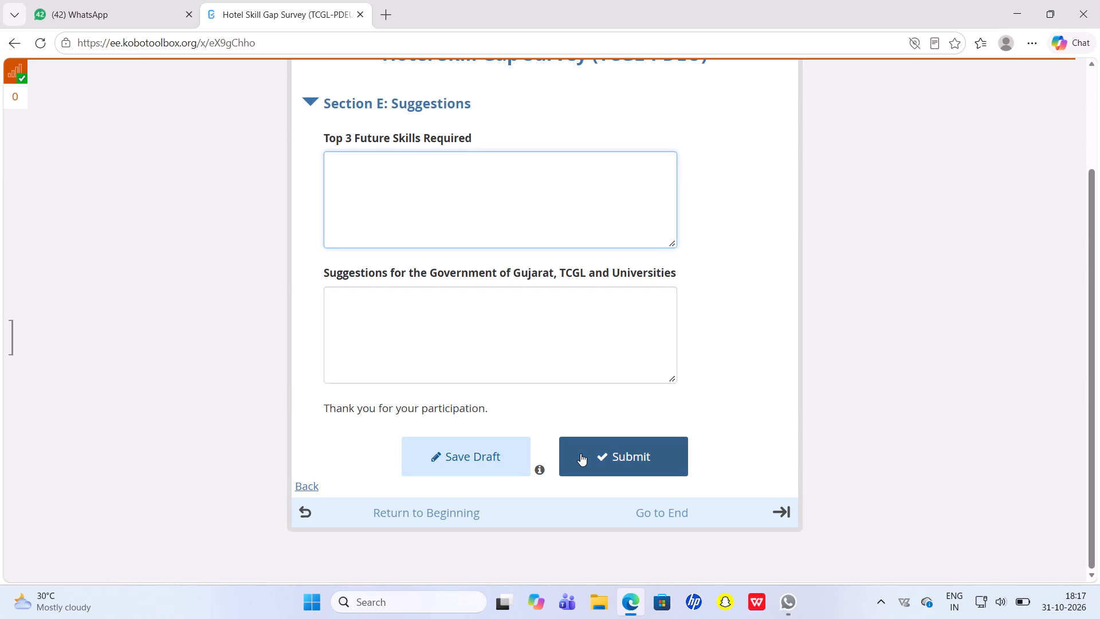
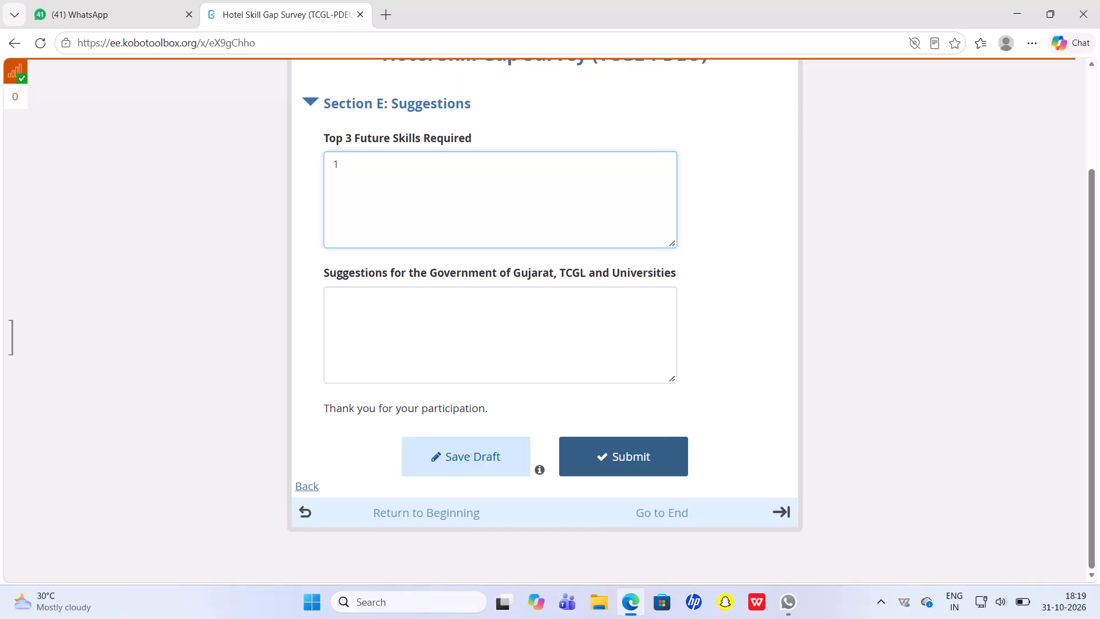
Enter "AI and Digital Hospitality Skills" as item 1 of Top 3 Future Skills Required.
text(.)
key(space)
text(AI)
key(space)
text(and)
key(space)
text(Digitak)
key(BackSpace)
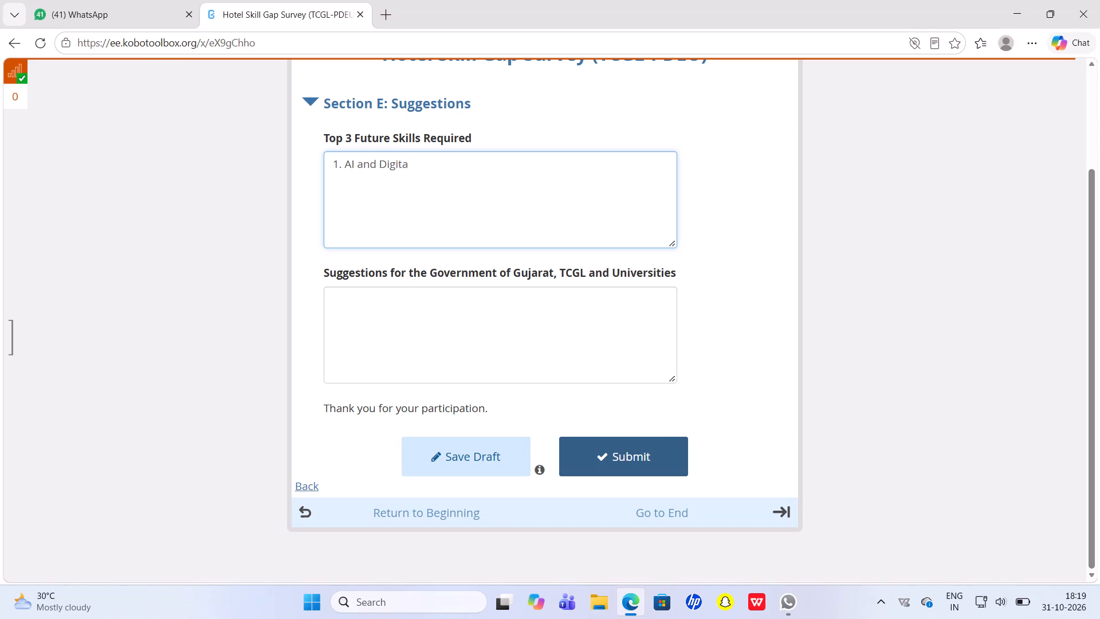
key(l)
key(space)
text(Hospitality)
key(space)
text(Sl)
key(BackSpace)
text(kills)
Add "2. Revenue Management and Data Analytics skills" on a new line of Top 3 Future Skills Required.
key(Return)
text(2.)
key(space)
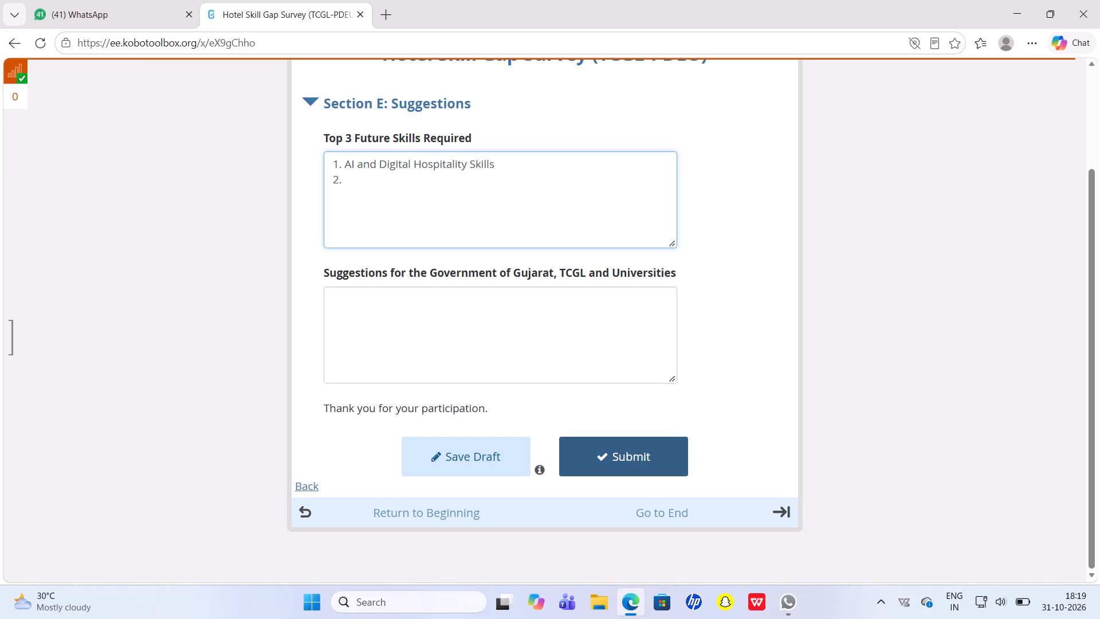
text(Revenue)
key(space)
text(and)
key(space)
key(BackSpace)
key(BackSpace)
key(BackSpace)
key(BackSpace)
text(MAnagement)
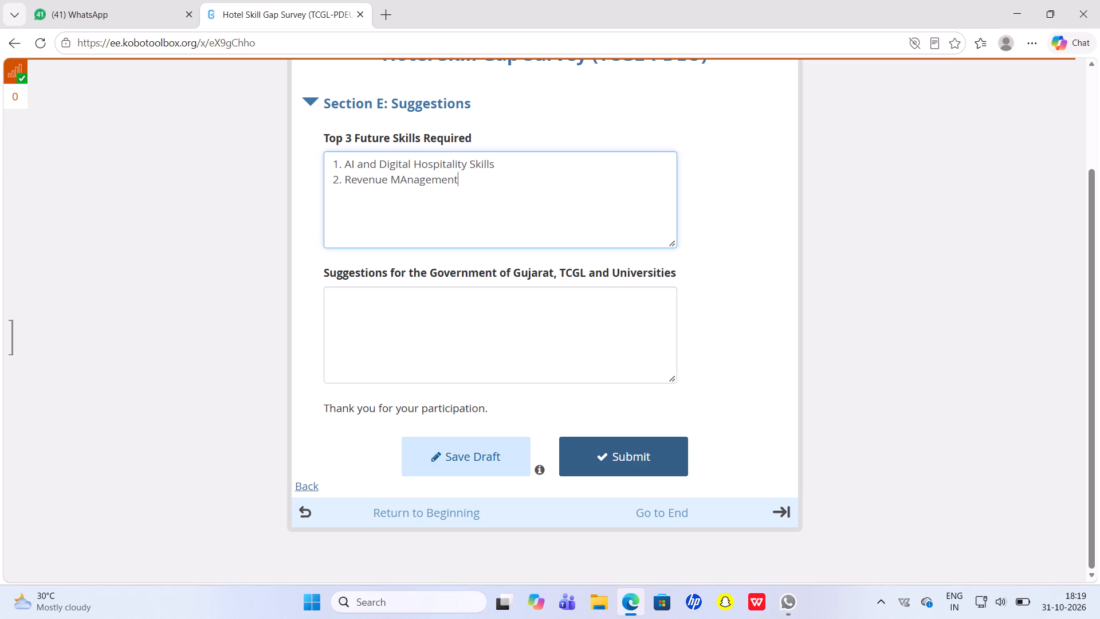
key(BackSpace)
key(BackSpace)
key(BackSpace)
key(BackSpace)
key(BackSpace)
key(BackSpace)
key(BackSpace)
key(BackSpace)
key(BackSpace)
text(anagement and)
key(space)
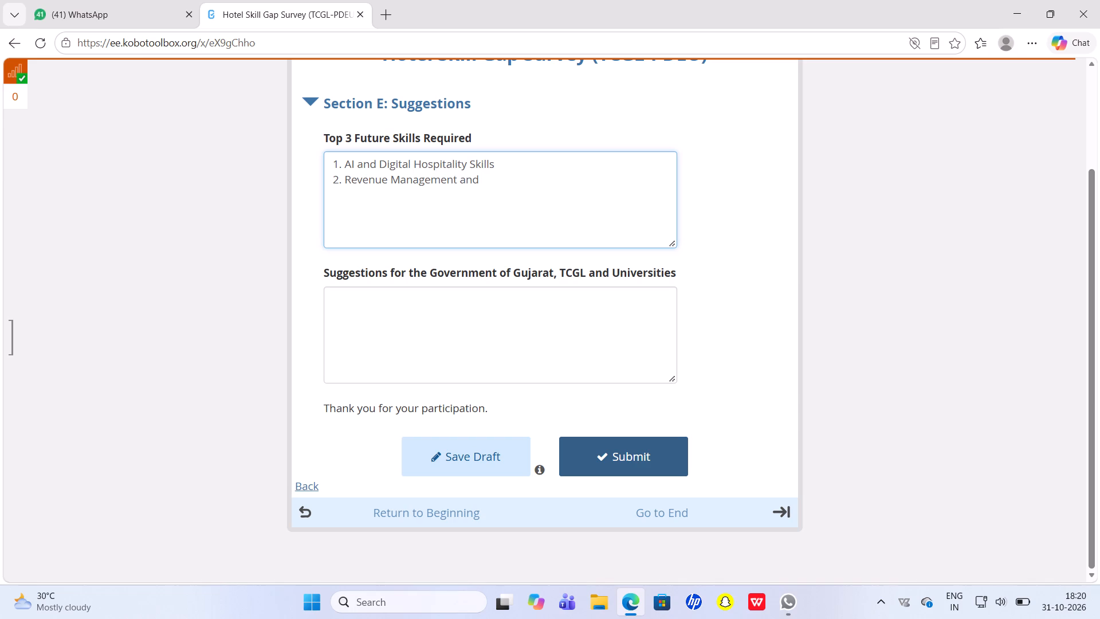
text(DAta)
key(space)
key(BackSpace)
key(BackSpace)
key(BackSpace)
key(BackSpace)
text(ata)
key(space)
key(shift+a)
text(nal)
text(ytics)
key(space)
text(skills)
Add "3. Personalized guest experience skills" on a new line of Top 3 Future Skills Required.
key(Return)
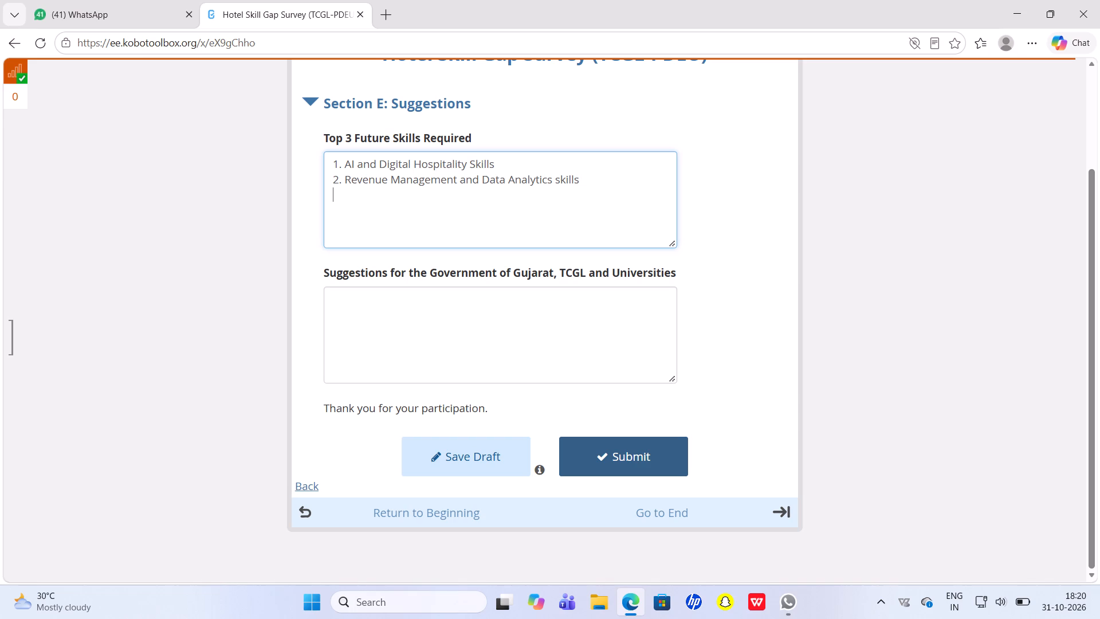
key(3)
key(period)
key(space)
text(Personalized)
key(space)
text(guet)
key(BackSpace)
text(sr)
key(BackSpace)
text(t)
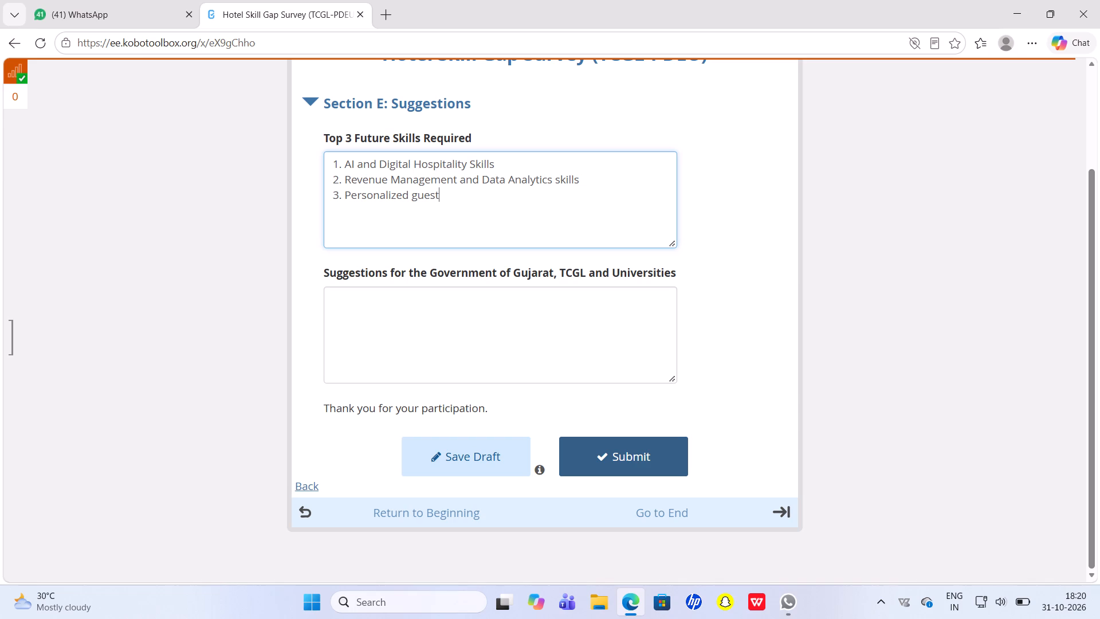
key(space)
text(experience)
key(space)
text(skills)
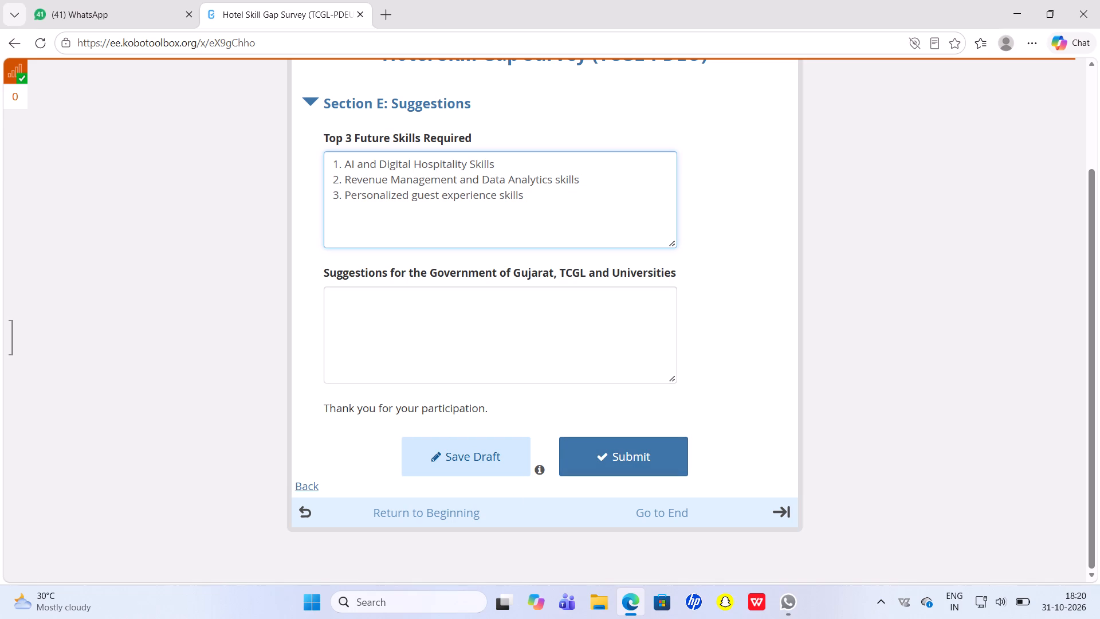
Begin the Suggestions for the Government of Gujarat, TCGL and Universities answer with "The Government of Gujrat , TCGL and universities".
click(361, 292)
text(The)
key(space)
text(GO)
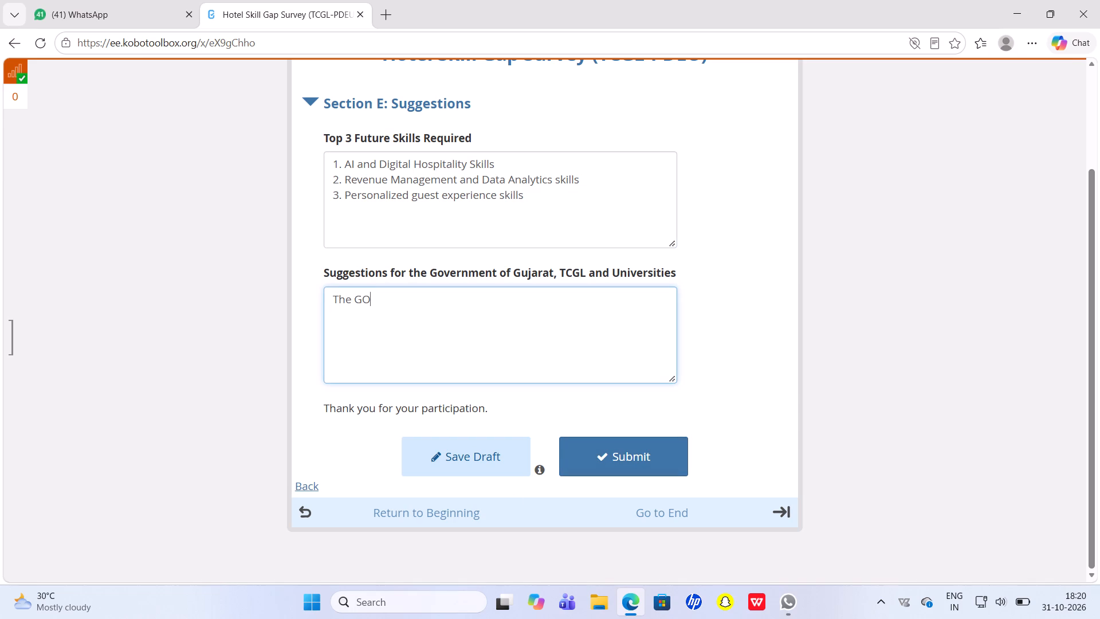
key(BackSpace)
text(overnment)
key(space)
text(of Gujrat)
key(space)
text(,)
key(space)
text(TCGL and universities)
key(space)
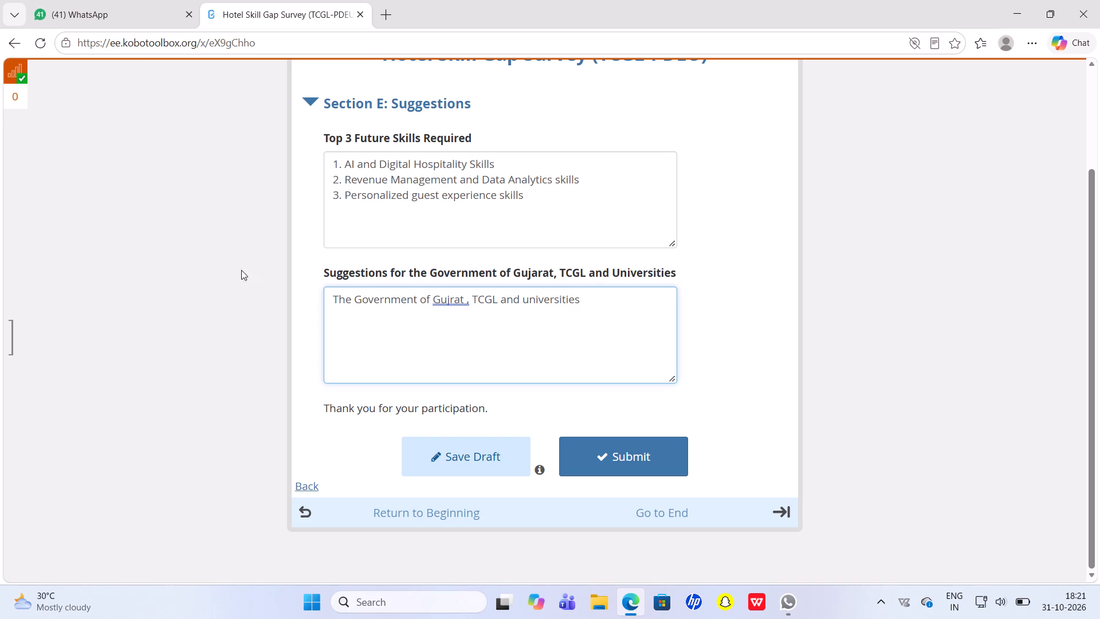
Correct the spelling of the state name in the suggestions answer to "Gujarat".
click(451, 300)
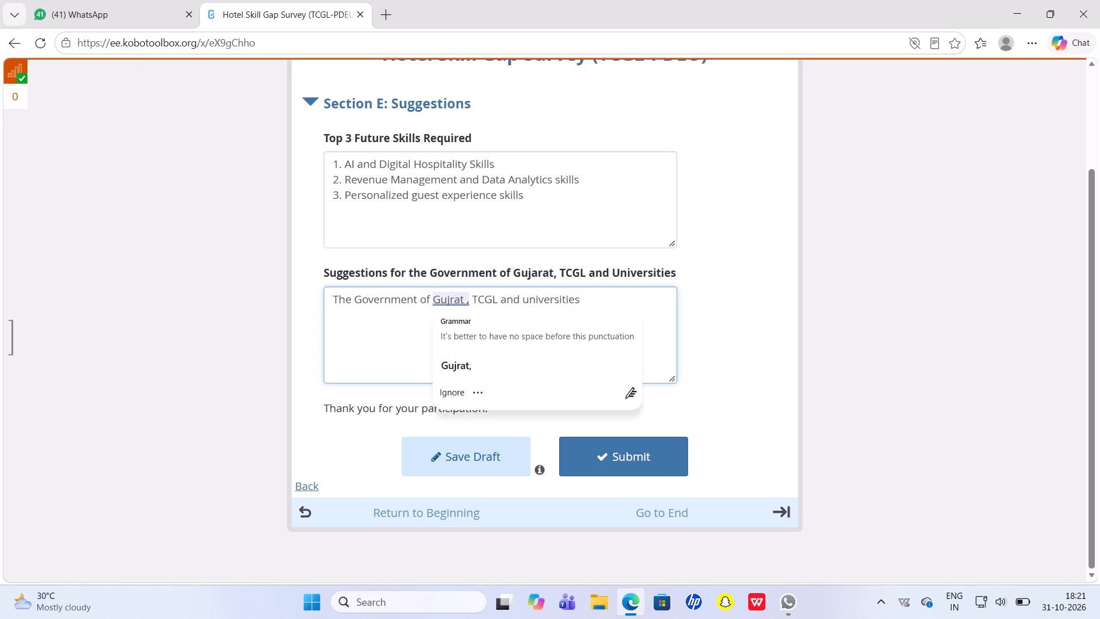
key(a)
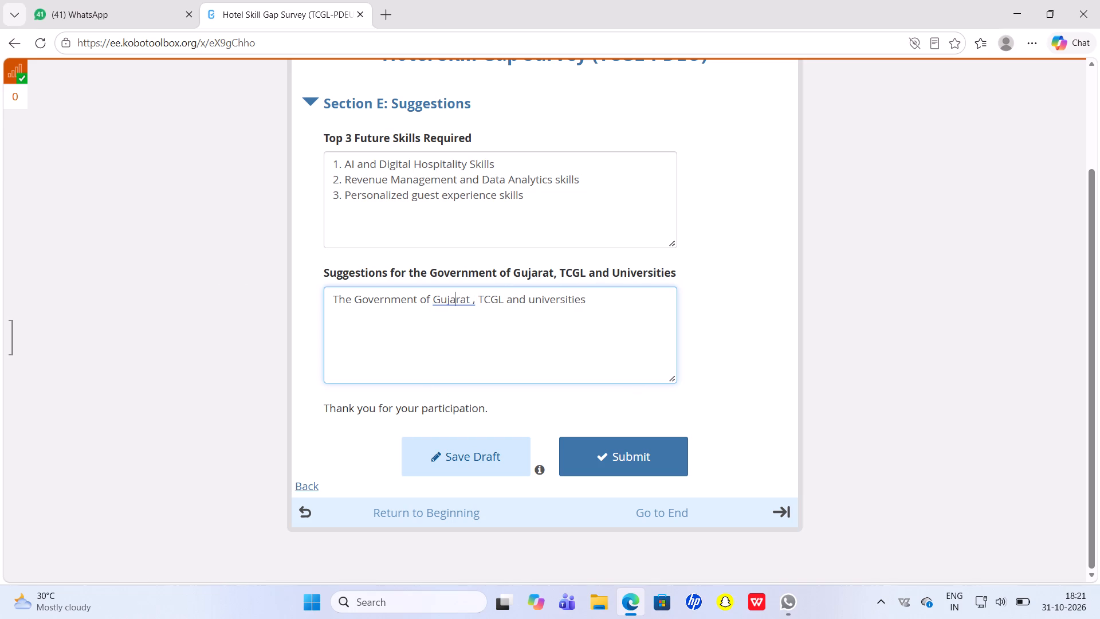
Continue the Suggestions for the Government of Gujarat, TCGL and Universities answer with "should strengthen hospitality education through".
click(599, 300)
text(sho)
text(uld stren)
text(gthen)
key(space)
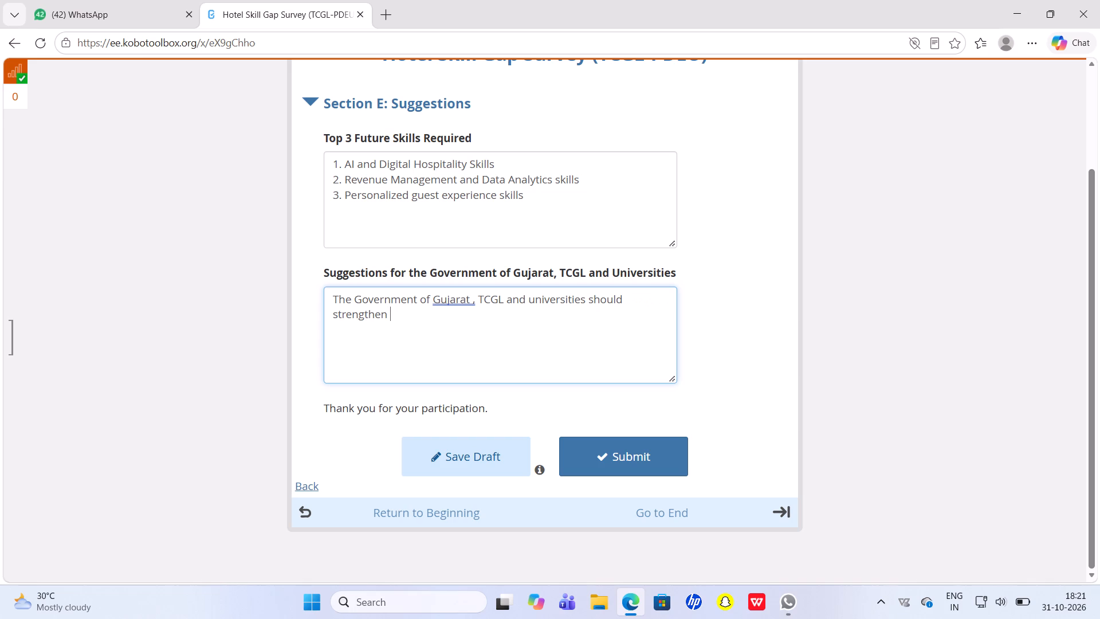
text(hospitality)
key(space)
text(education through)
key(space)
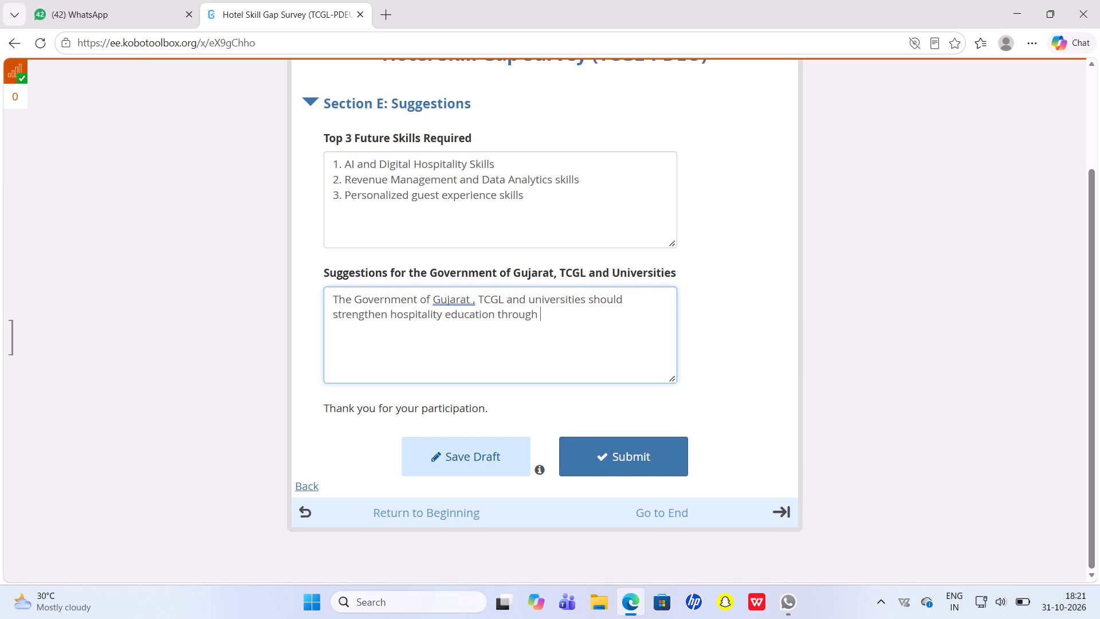
Complete the first sentence of the suggestions answer with "industry based training, paid internships and skill development programs.".
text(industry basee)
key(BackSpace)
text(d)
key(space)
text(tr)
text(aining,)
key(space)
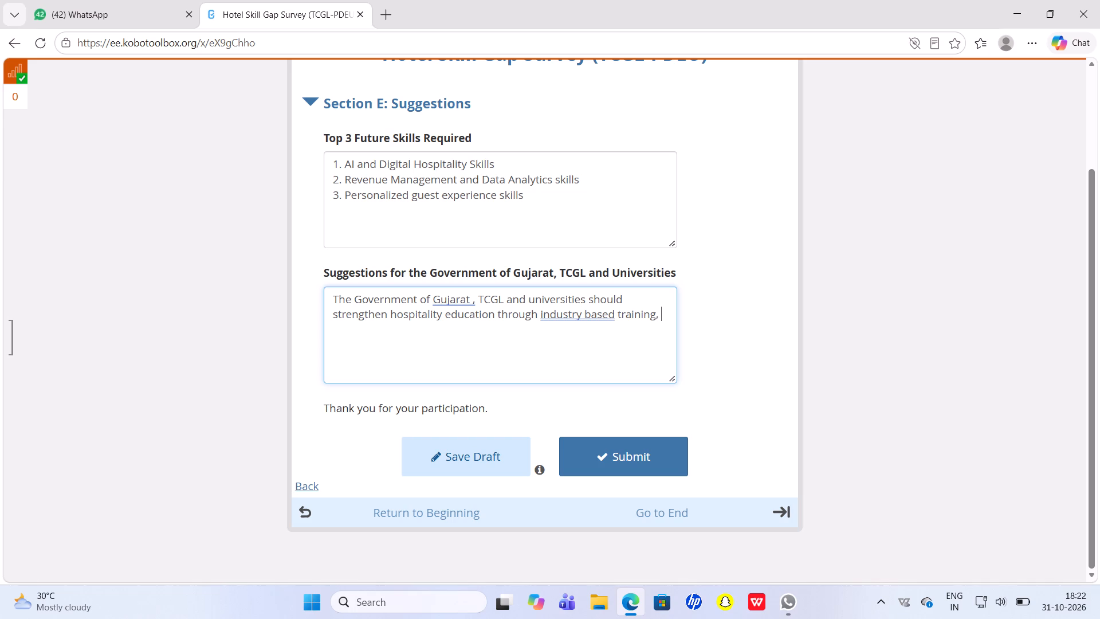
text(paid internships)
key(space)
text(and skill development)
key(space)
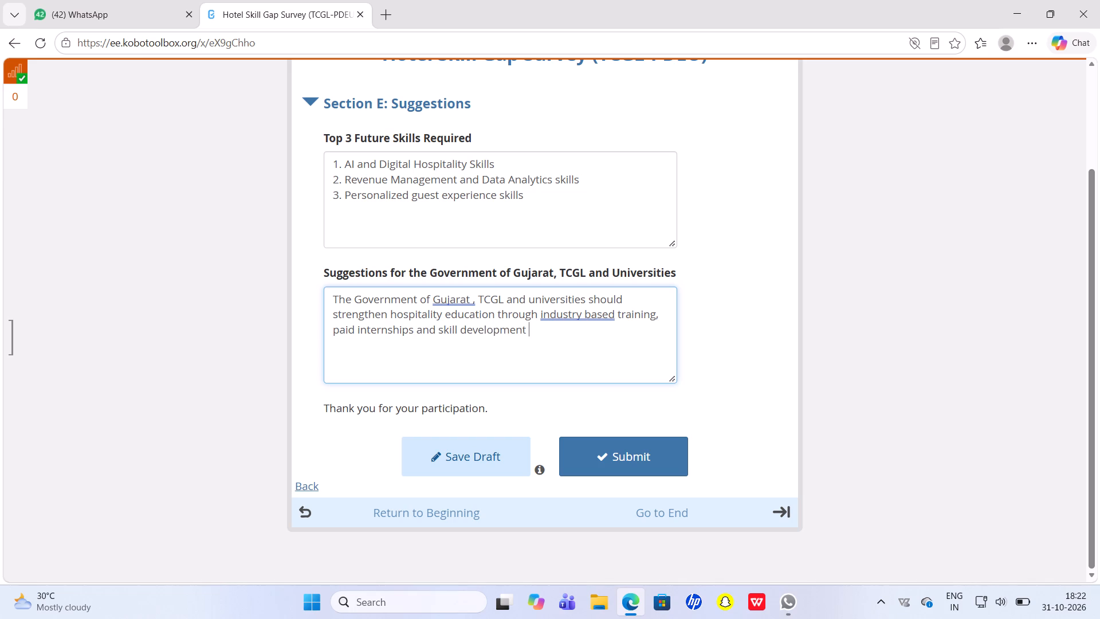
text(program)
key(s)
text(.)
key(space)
Start a second sentence in the suggestions answer with "Special focus should be given to AI tech".
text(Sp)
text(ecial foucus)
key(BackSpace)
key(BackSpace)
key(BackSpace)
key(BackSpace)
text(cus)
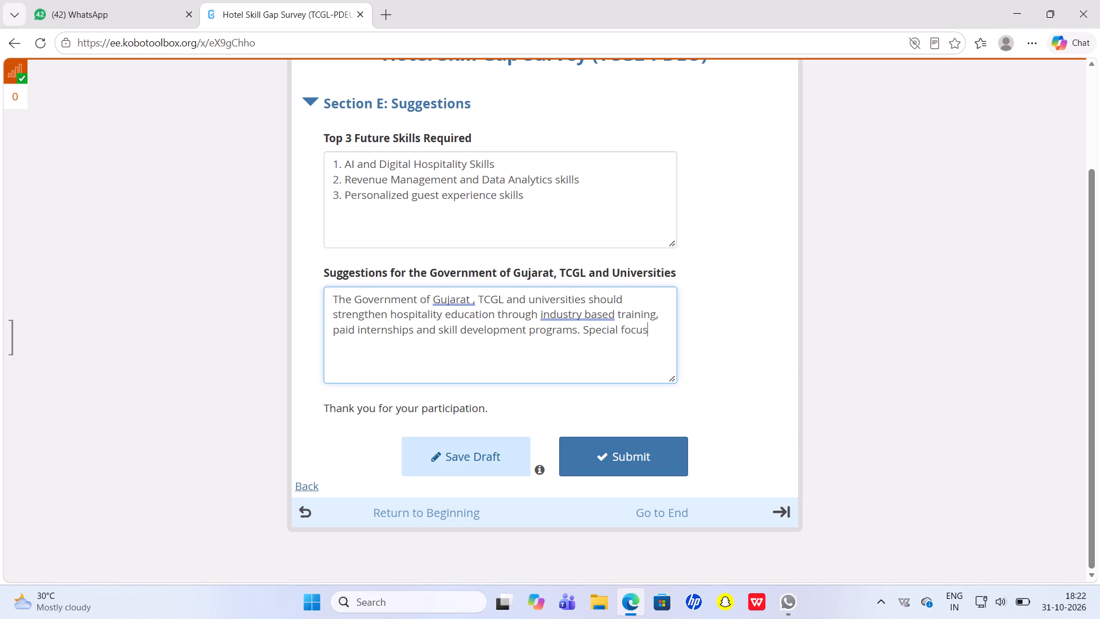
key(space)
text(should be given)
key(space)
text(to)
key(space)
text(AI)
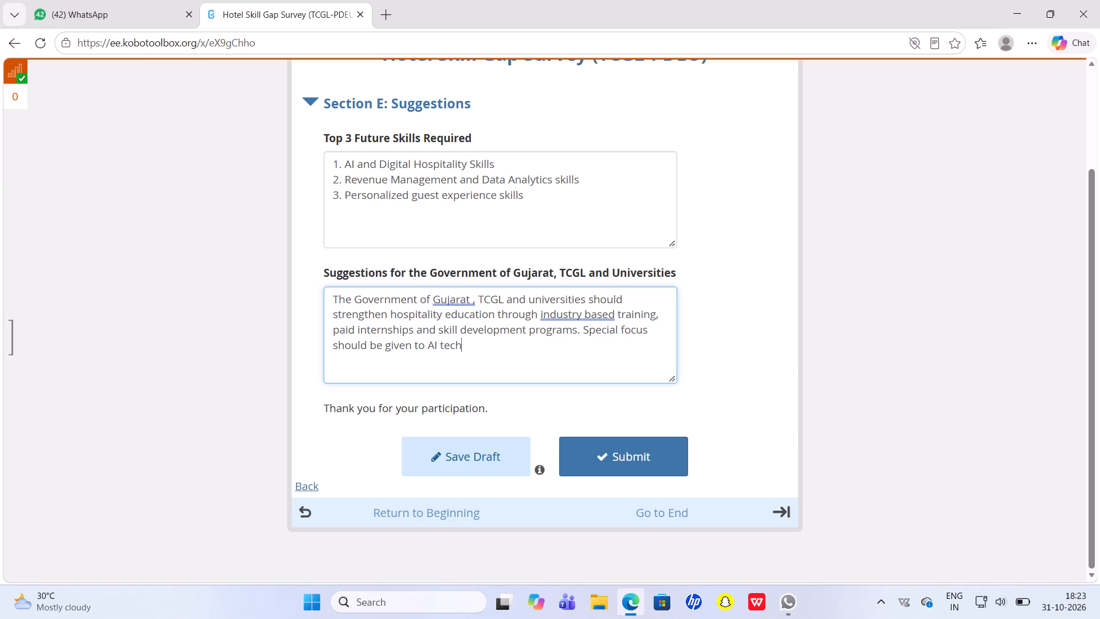
Extend the second sentence of the suggestions answer with ", sustainable tourism, revenue management".
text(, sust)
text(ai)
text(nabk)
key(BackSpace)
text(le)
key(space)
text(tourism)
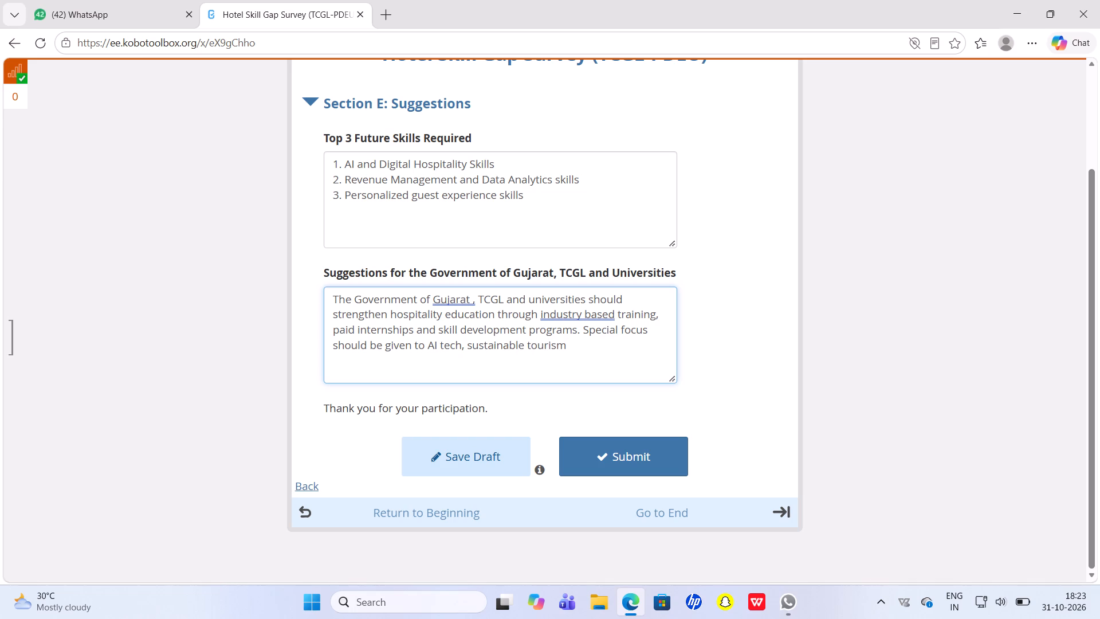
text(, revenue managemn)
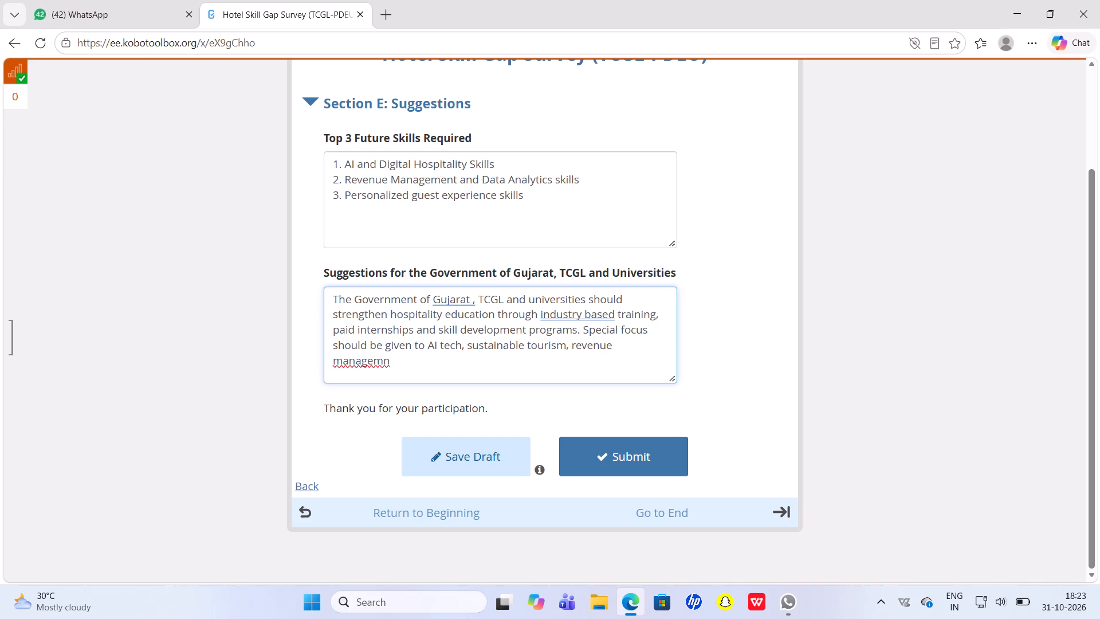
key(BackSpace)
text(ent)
Finish the second sentence of the suggestions answer with "and international hospitality standards.".
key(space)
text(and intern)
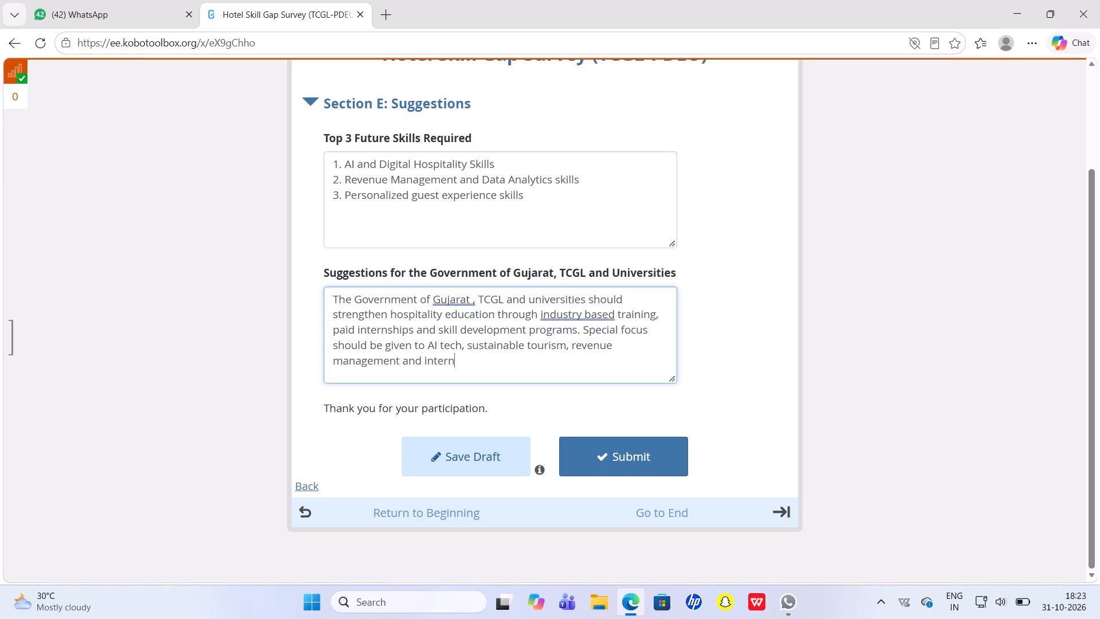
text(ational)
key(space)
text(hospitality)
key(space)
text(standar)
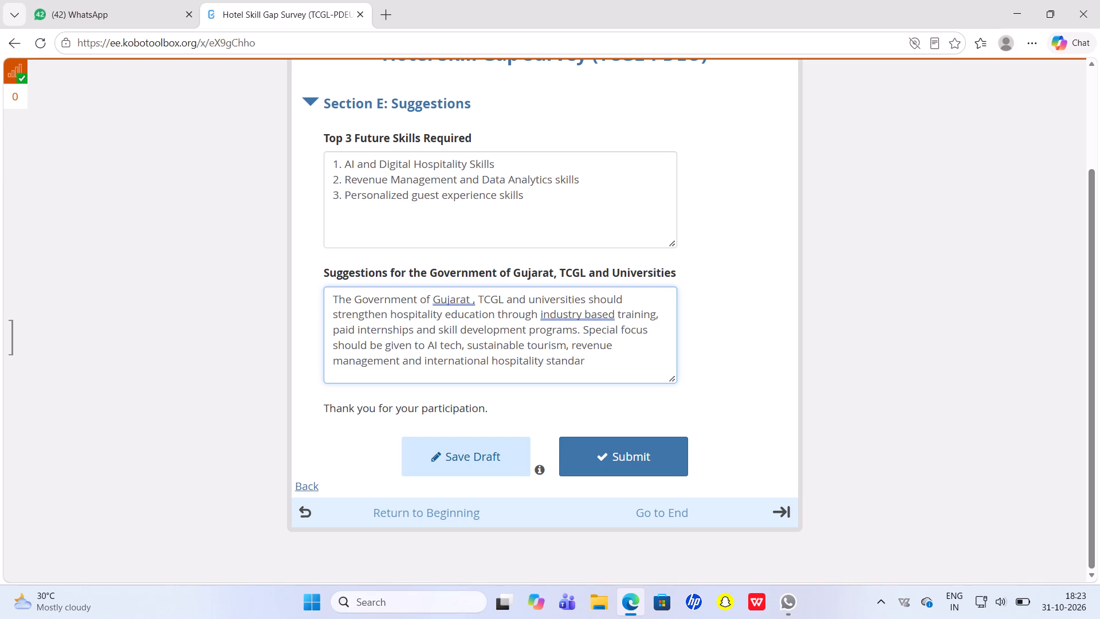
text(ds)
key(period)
Submit the completed hotel survey response.
click(647, 454)
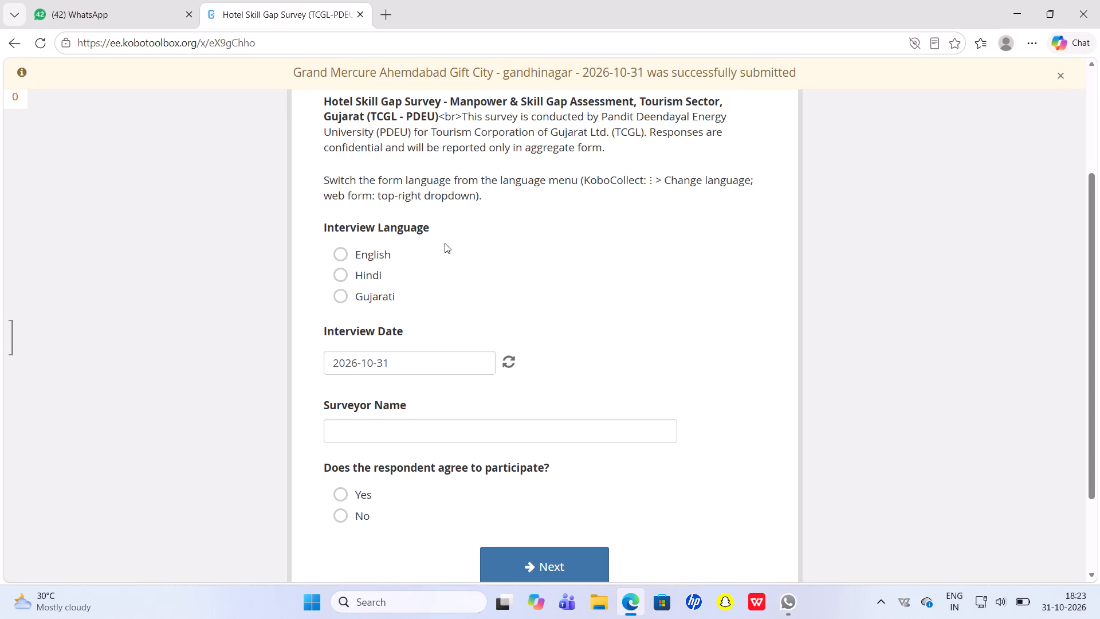
In the new survey response, set the interview language to English and enter the surveyor's name.
click(340, 250)
click(388, 431)
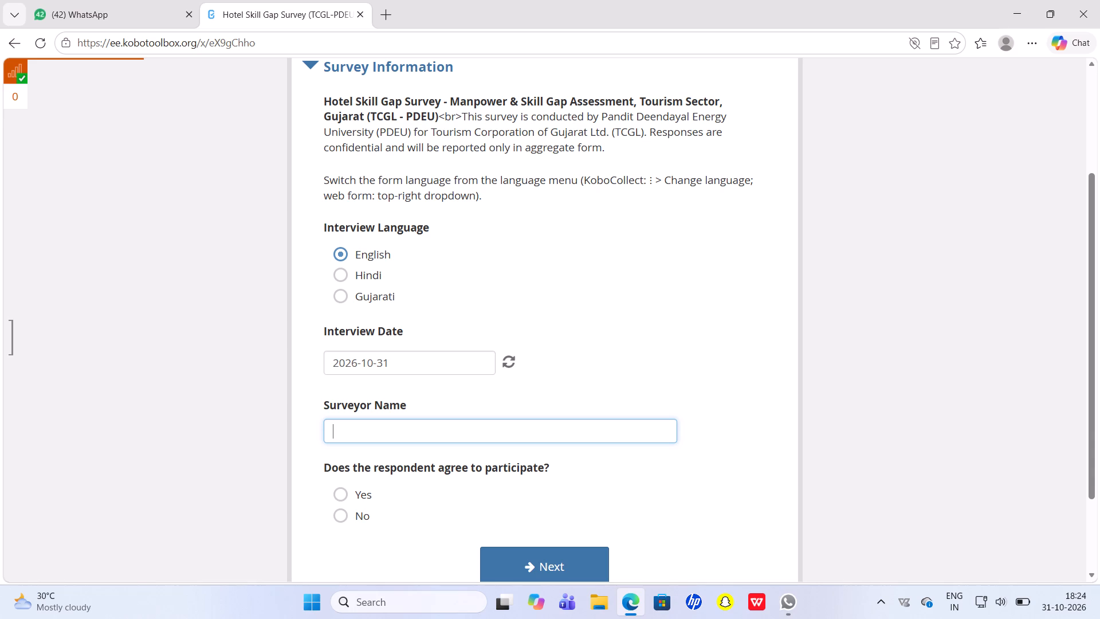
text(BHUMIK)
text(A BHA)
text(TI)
Record Yes for the respondent's agreement to participate and proceed to Section A: Hotel Profile.
click(343, 496)
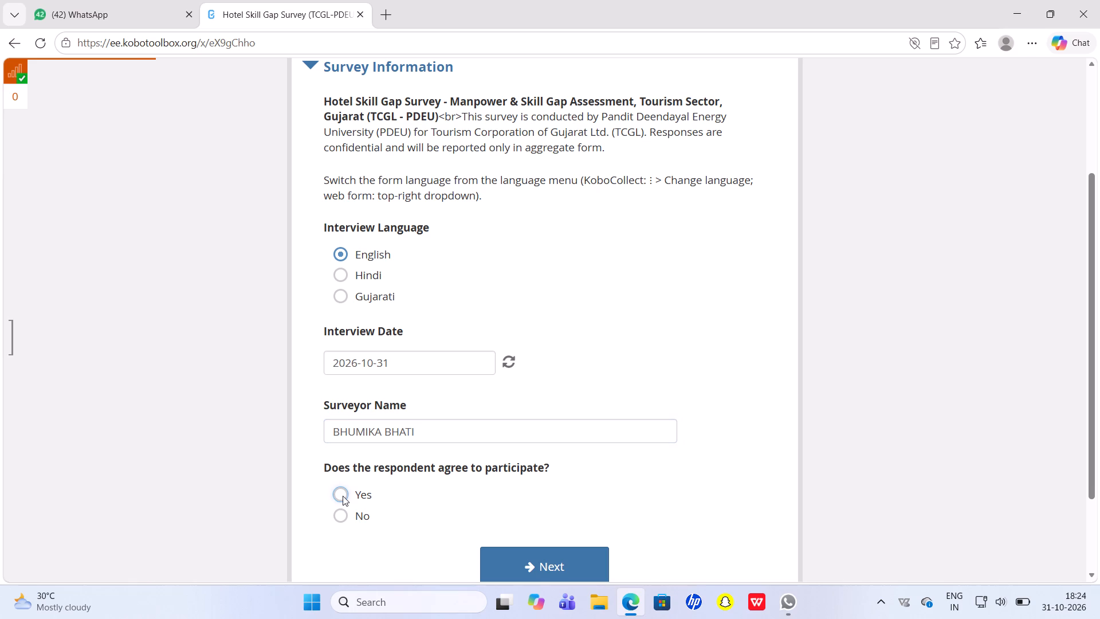
scroll(595, 457, down, 2)
click(575, 454)
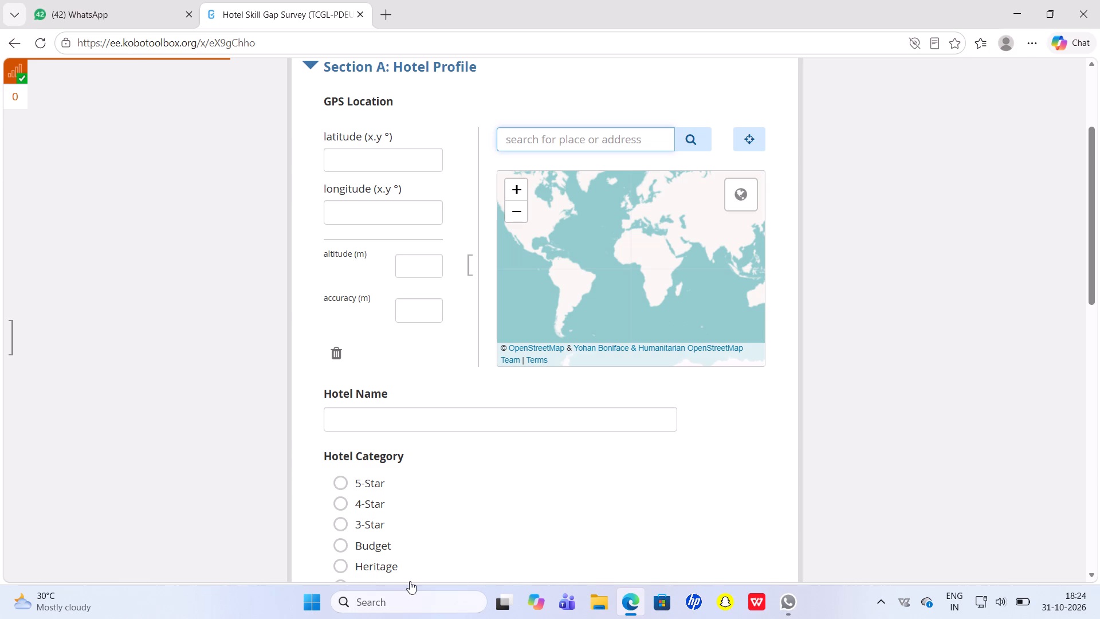
Enter "Gift City club, a member of Radisson Individuals" as the hotel name.
click(501, 412)
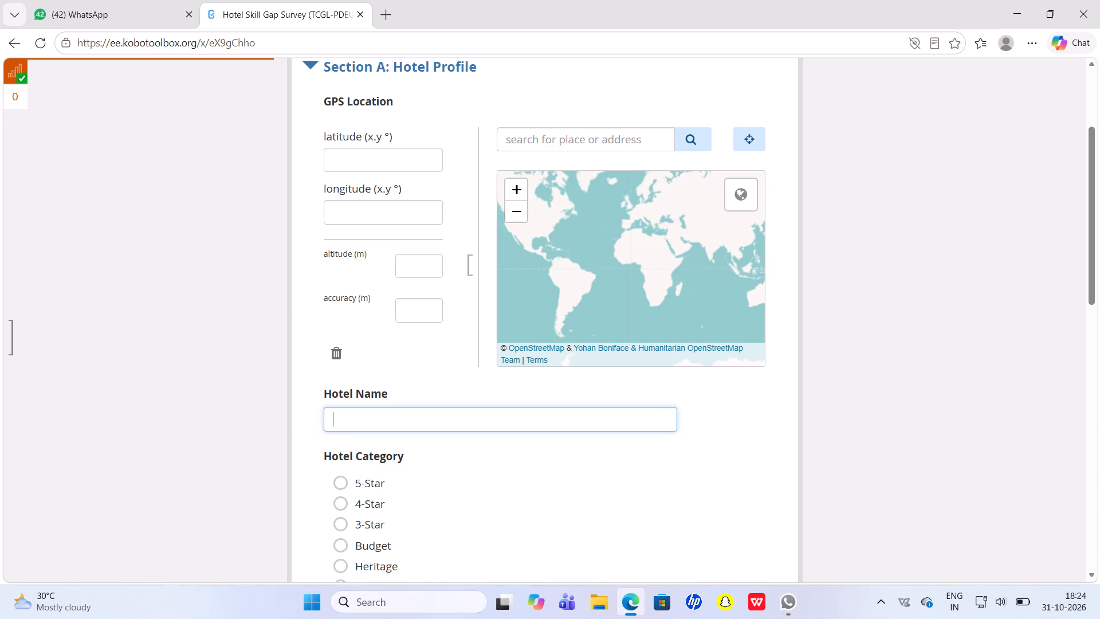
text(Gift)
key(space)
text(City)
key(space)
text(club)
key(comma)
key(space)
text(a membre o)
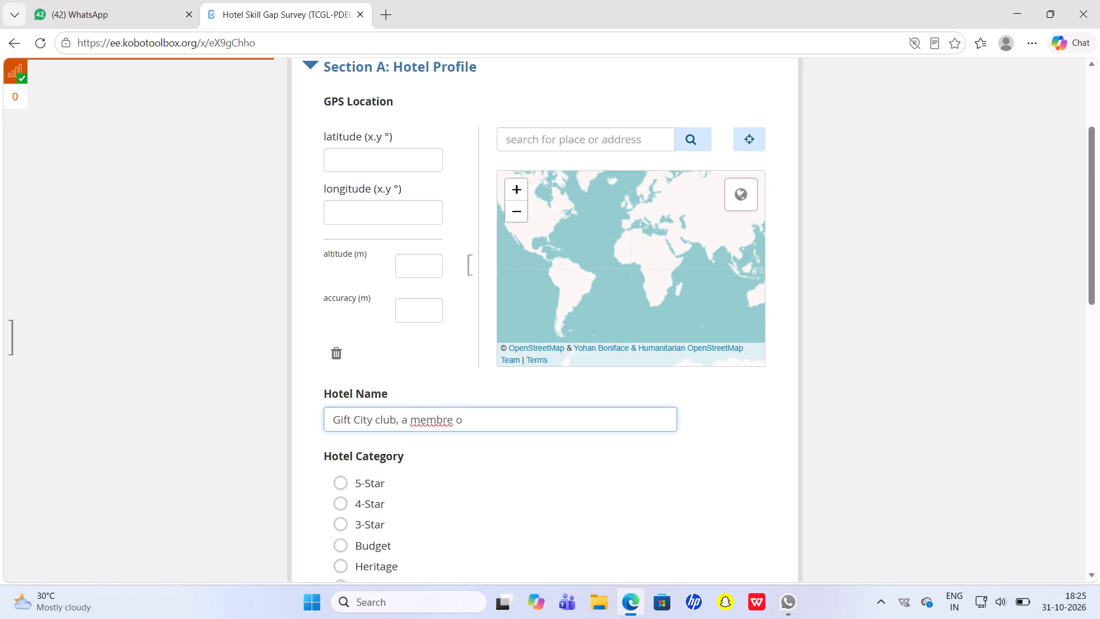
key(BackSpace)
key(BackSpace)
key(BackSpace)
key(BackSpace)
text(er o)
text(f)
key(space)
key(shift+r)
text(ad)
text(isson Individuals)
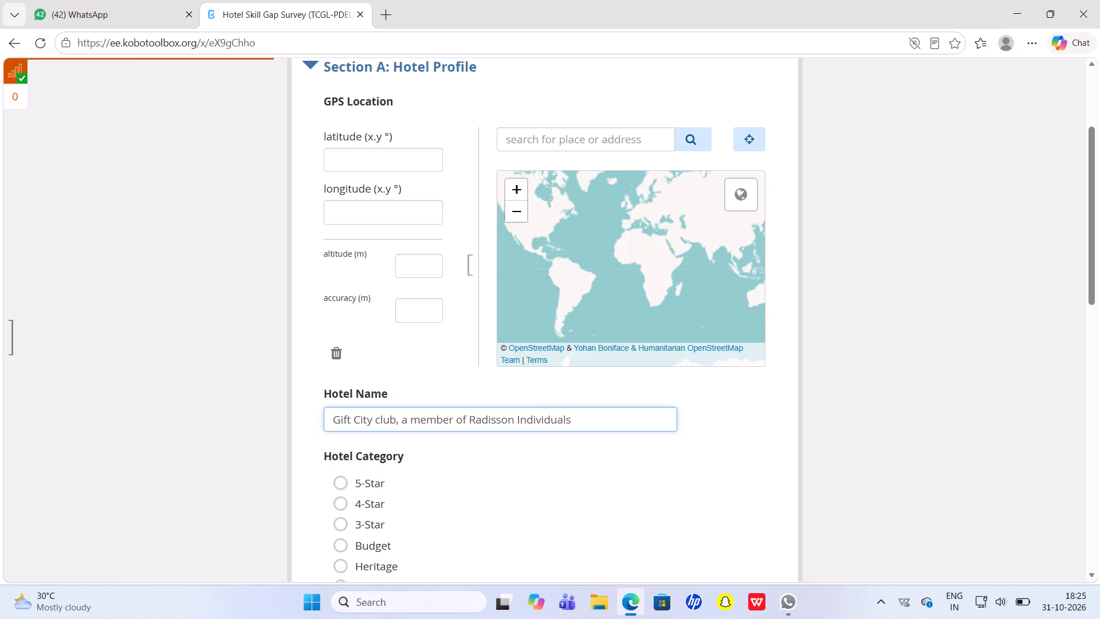
Set the hotel category to 5-Star and the district to Gandhinagar.
scroll(501, 412, down, 2)
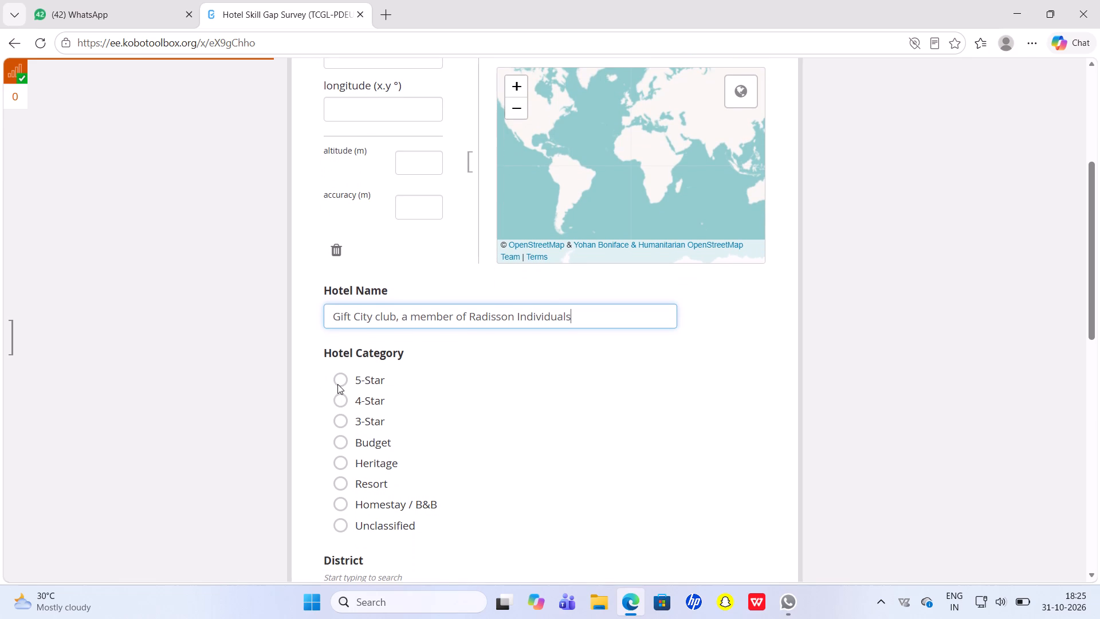
click(337, 384)
scroll(396, 495, down, 2)
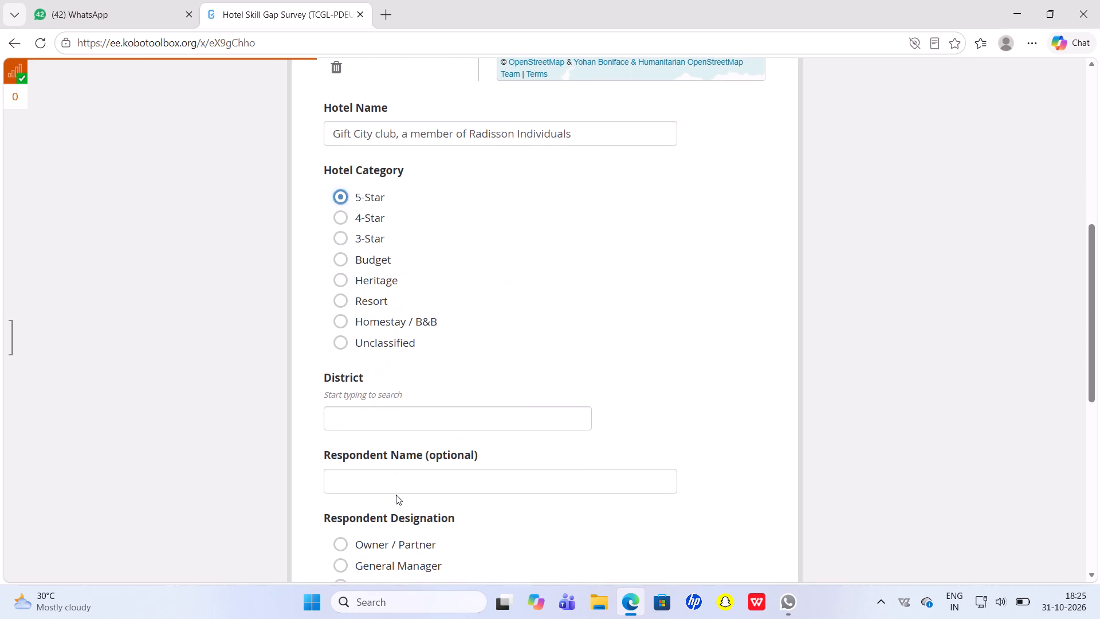
click(392, 420)
scroll(447, 283, down, 1)
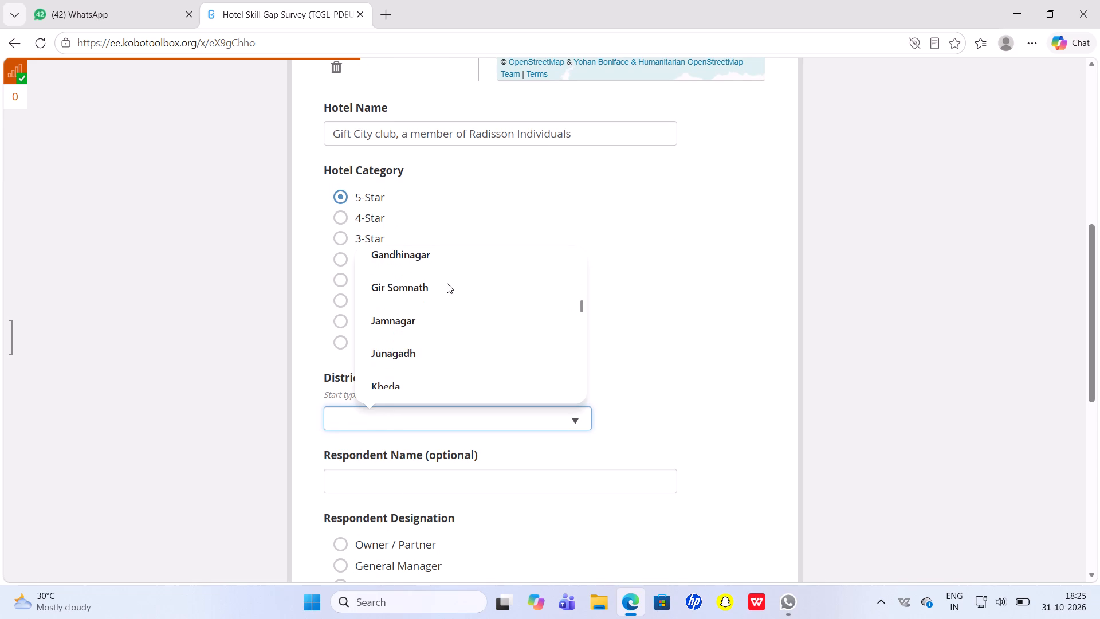
click(441, 262)
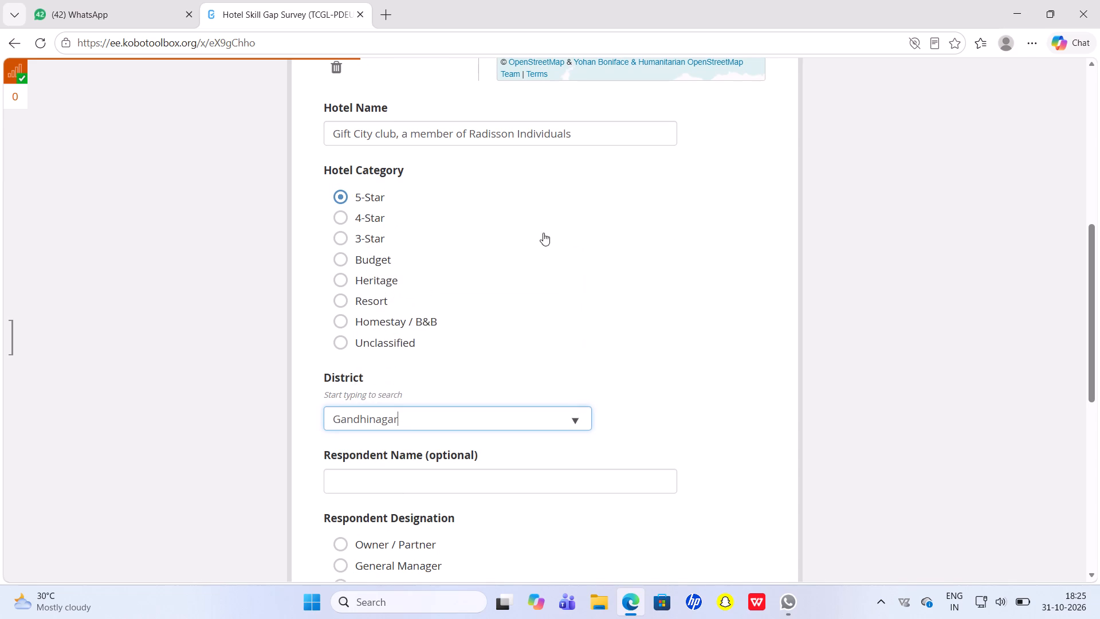
Enter 102 as the number of rooms, leaving the respondent and contact fields blank.
scroll(563, 426, down, 3)
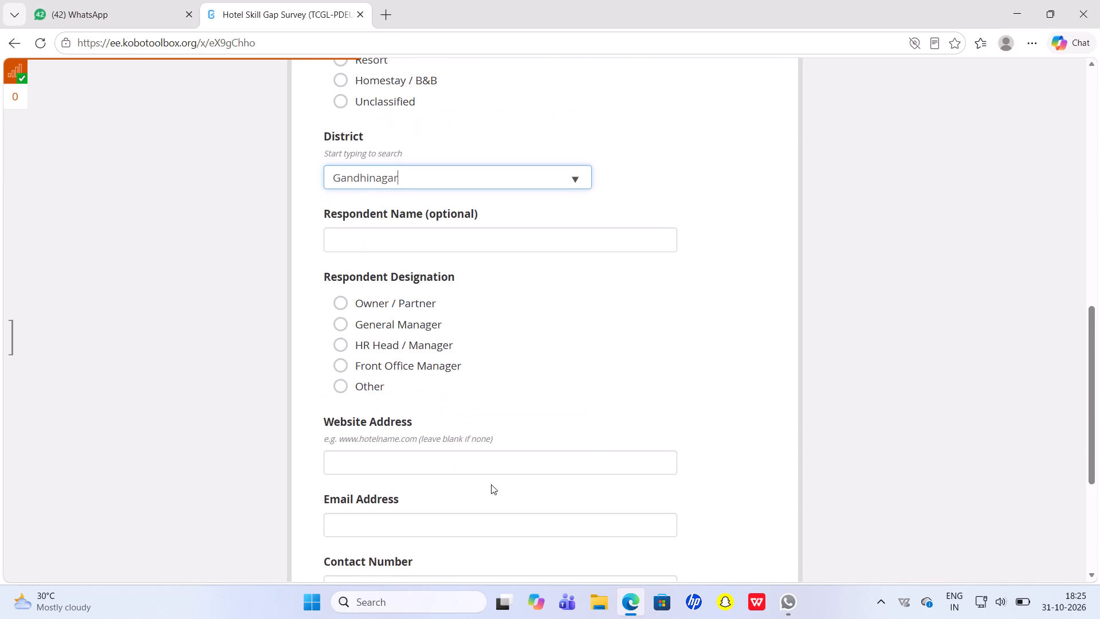
scroll(491, 484, down, 2)
click(429, 507)
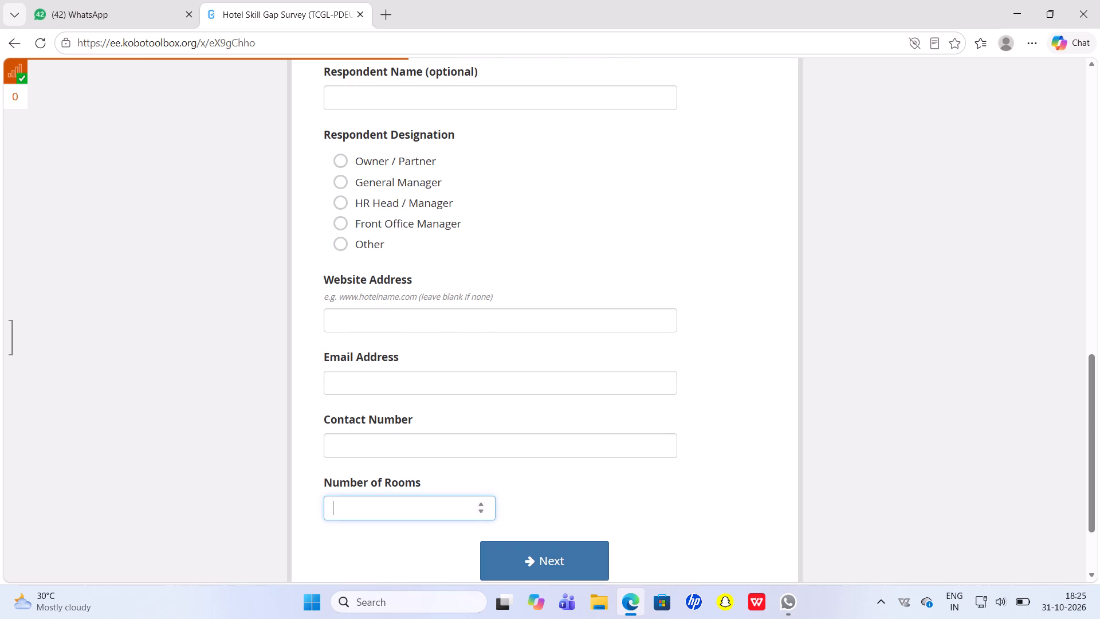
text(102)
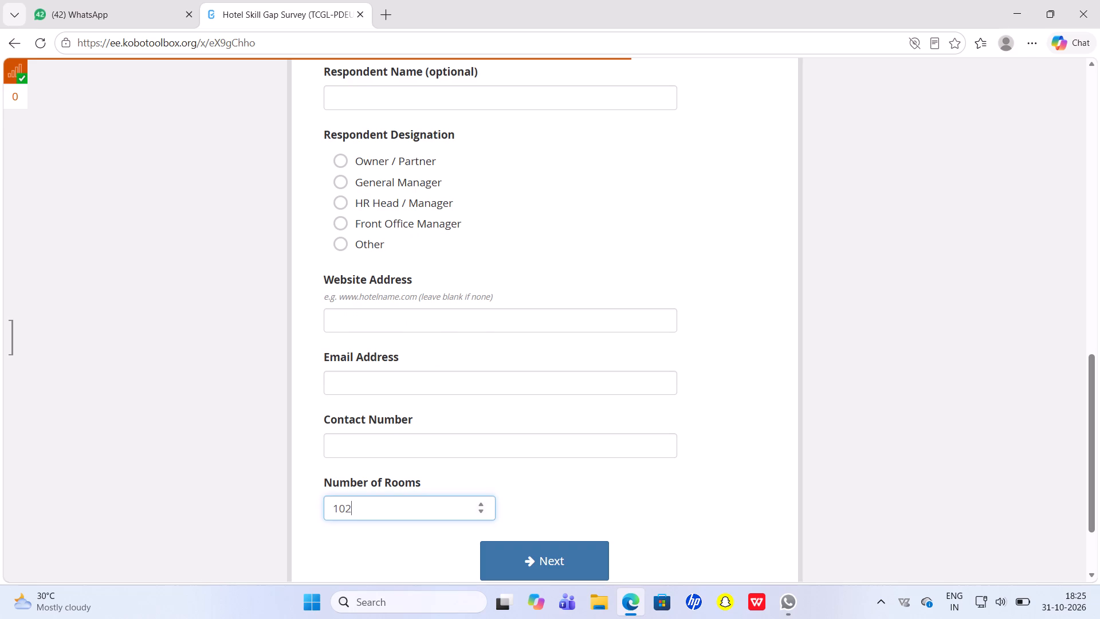
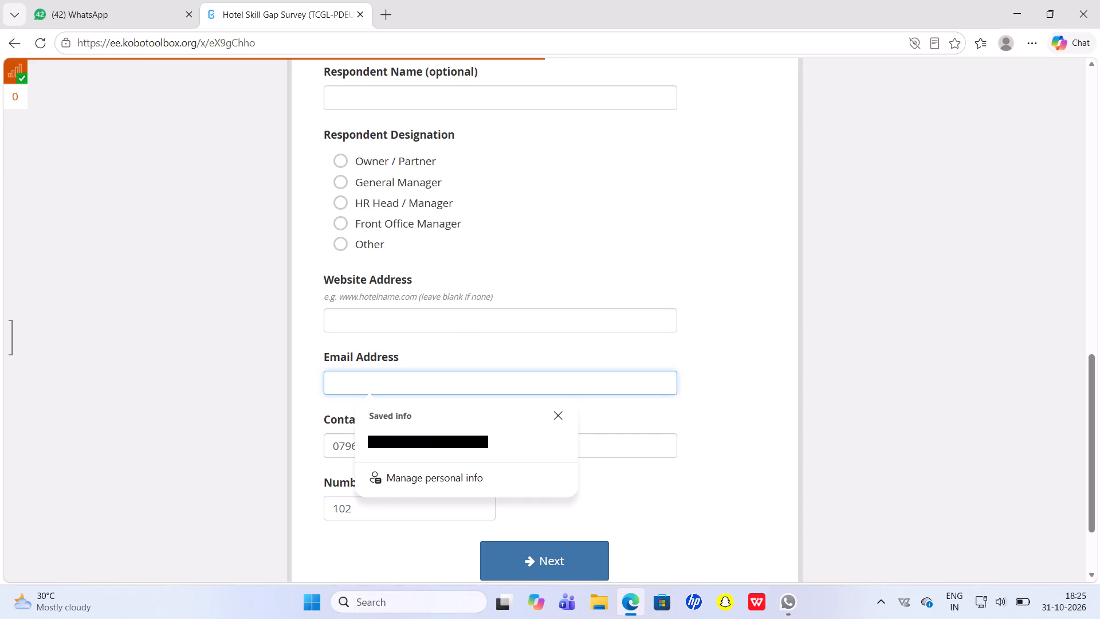
Enter the hotel's general information email address in the Email Address field of the hotel profile.
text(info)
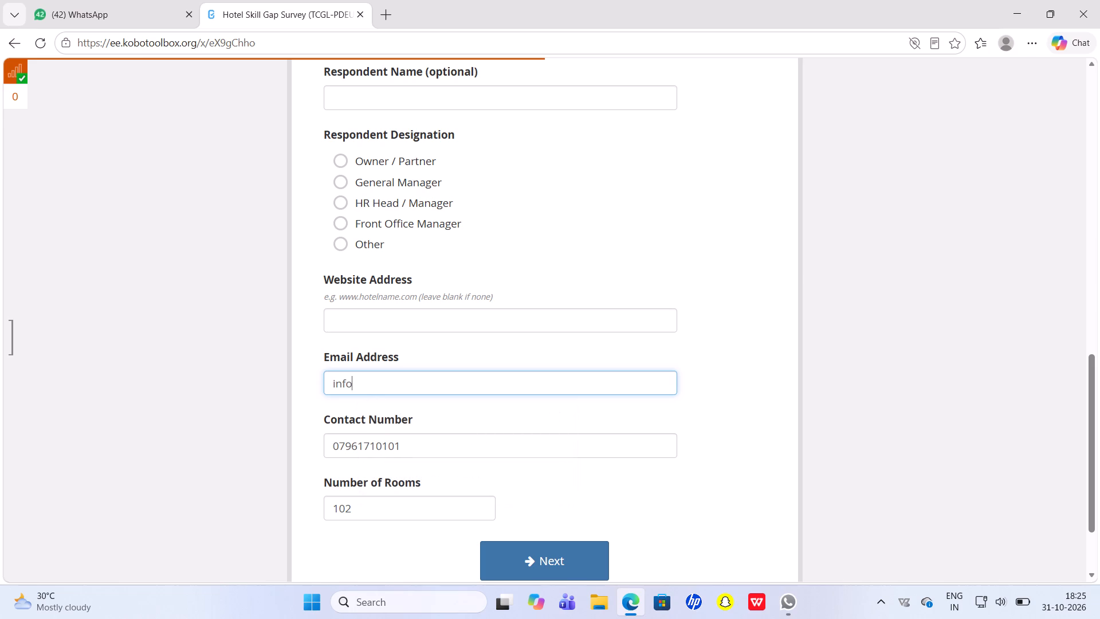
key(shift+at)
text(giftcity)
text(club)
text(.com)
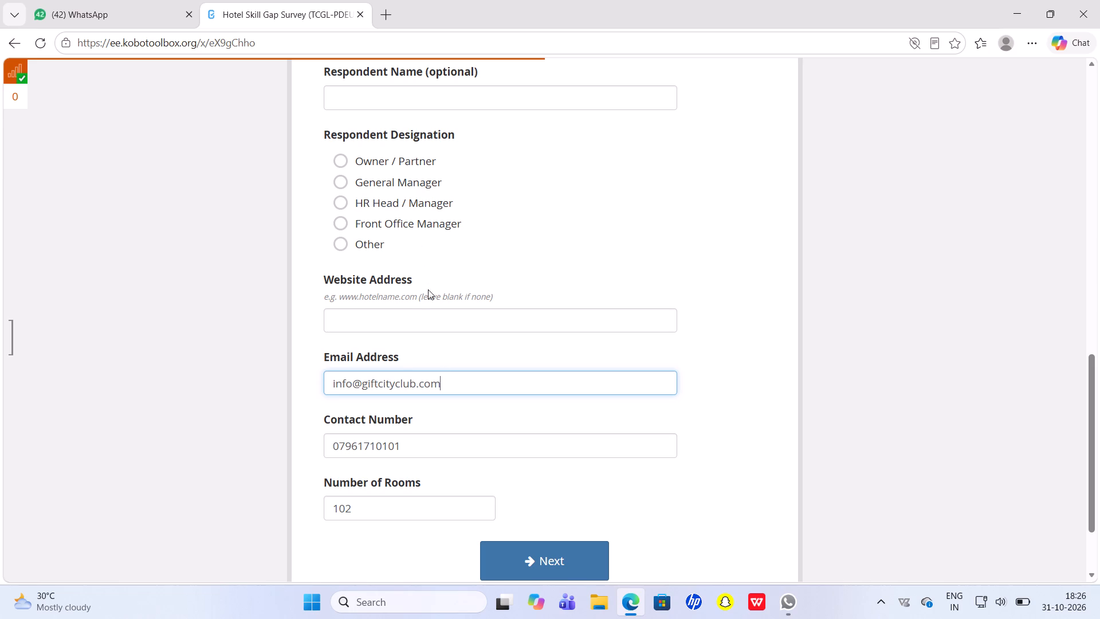
click(414, 314)
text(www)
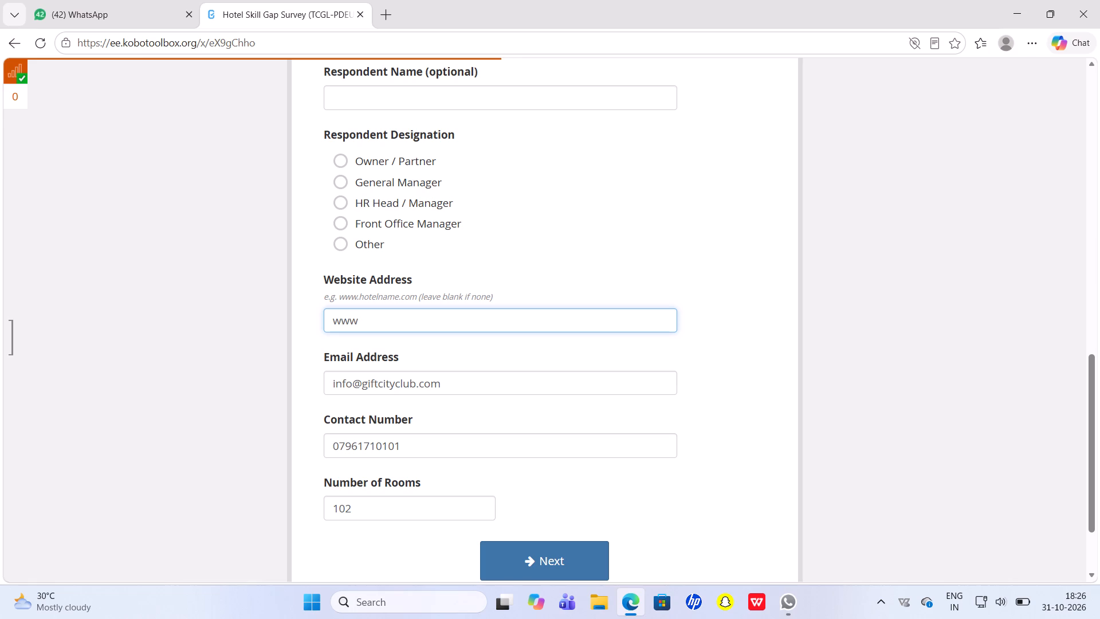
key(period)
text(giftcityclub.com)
Set the respondent designation to General Manager and fill in the respondent's name.
scroll(414, 314, up, 1)
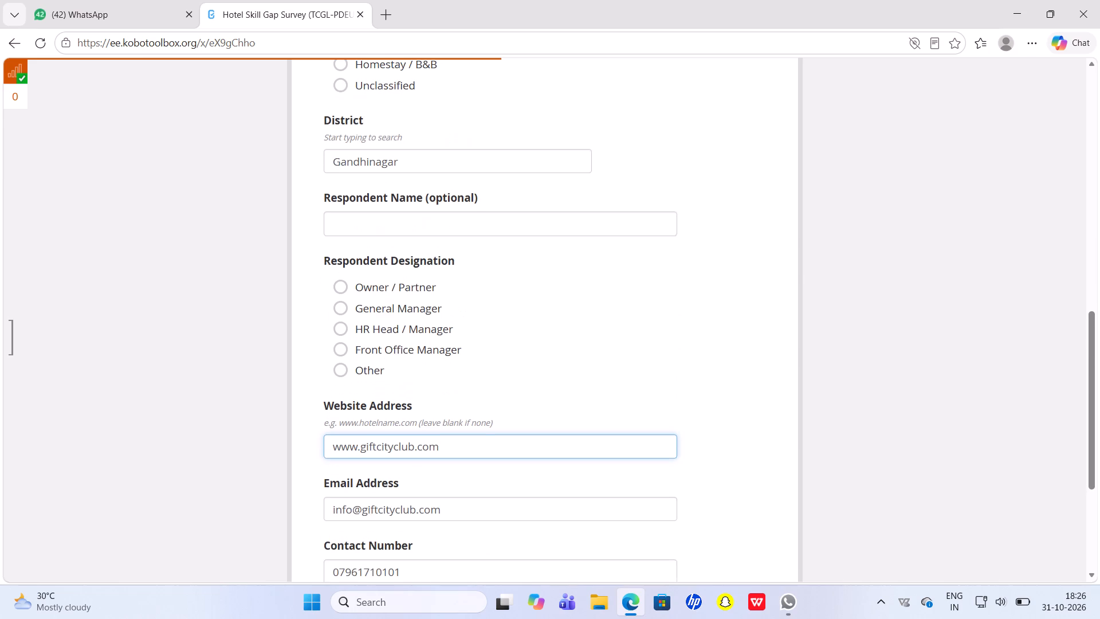
scroll(414, 314, up, 2)
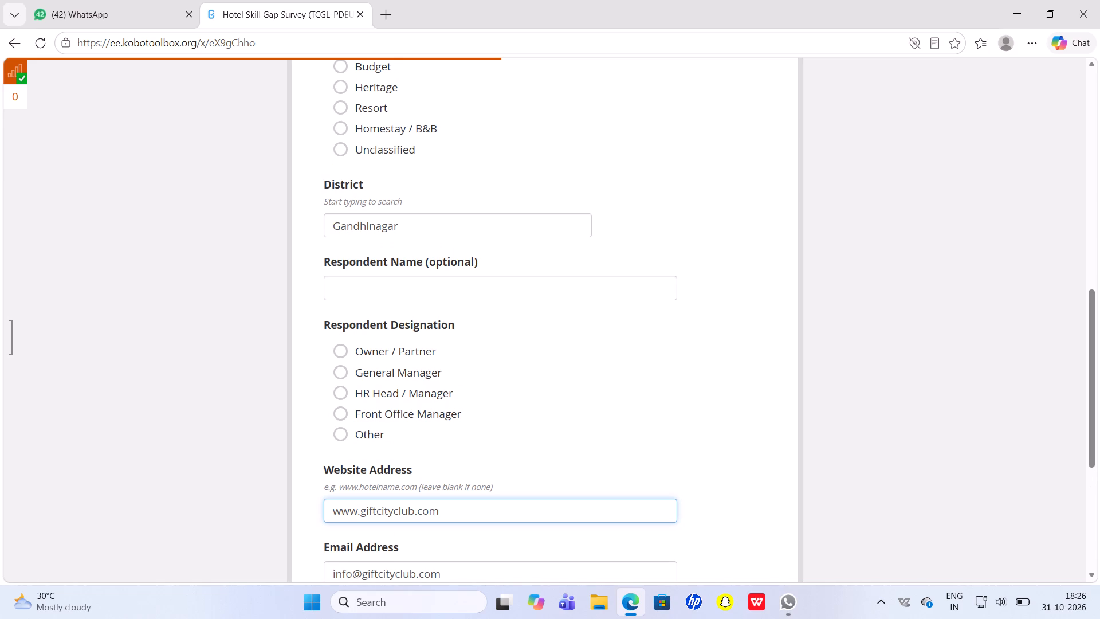
click(337, 373)
click(362, 293)
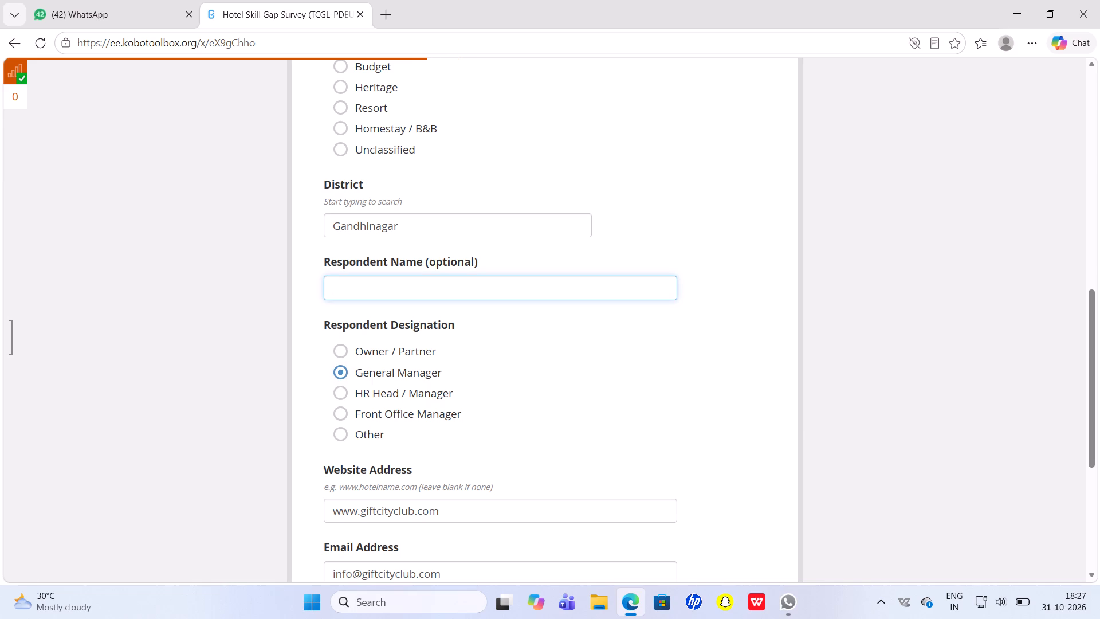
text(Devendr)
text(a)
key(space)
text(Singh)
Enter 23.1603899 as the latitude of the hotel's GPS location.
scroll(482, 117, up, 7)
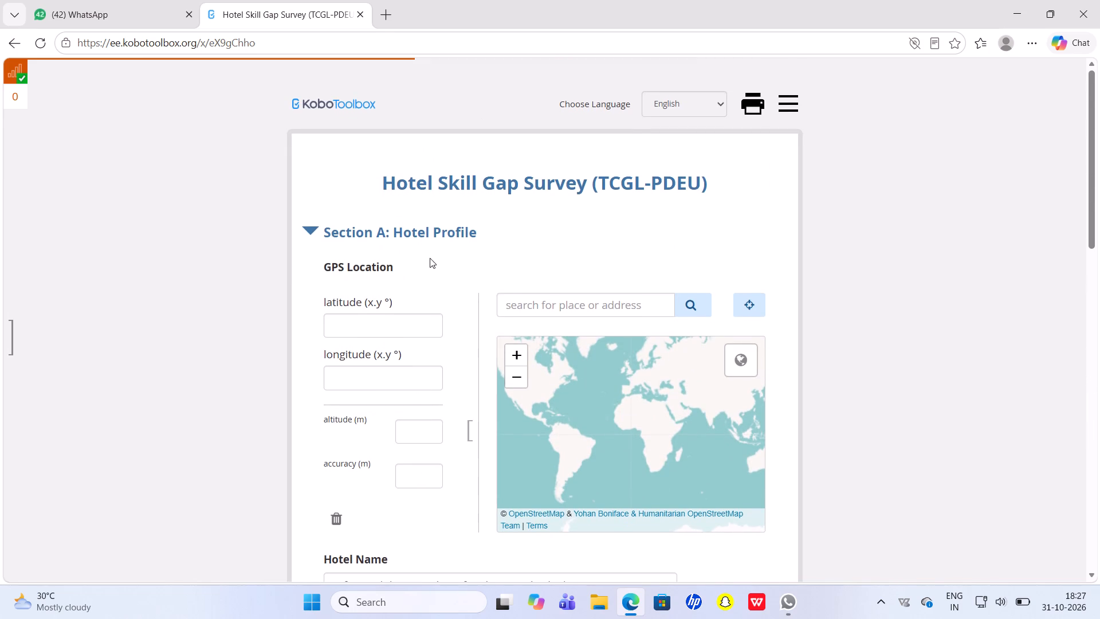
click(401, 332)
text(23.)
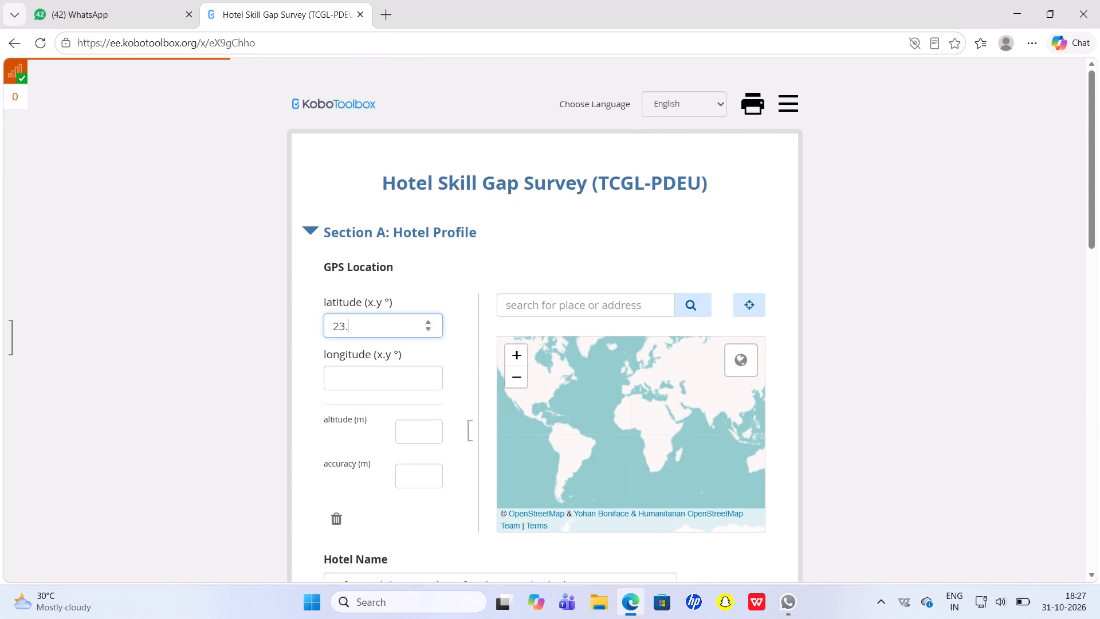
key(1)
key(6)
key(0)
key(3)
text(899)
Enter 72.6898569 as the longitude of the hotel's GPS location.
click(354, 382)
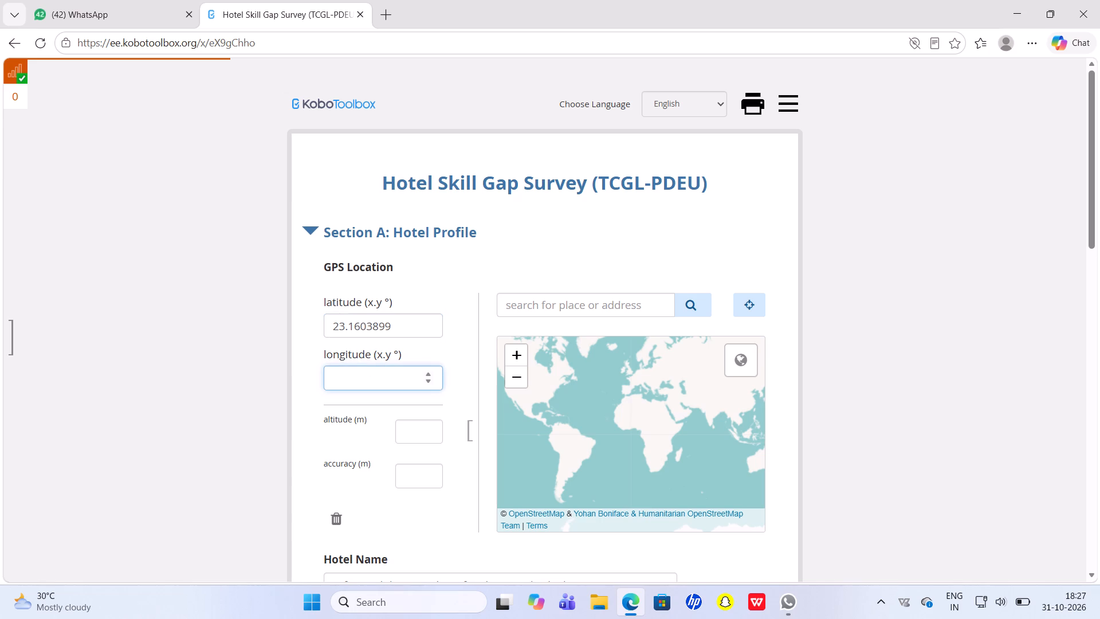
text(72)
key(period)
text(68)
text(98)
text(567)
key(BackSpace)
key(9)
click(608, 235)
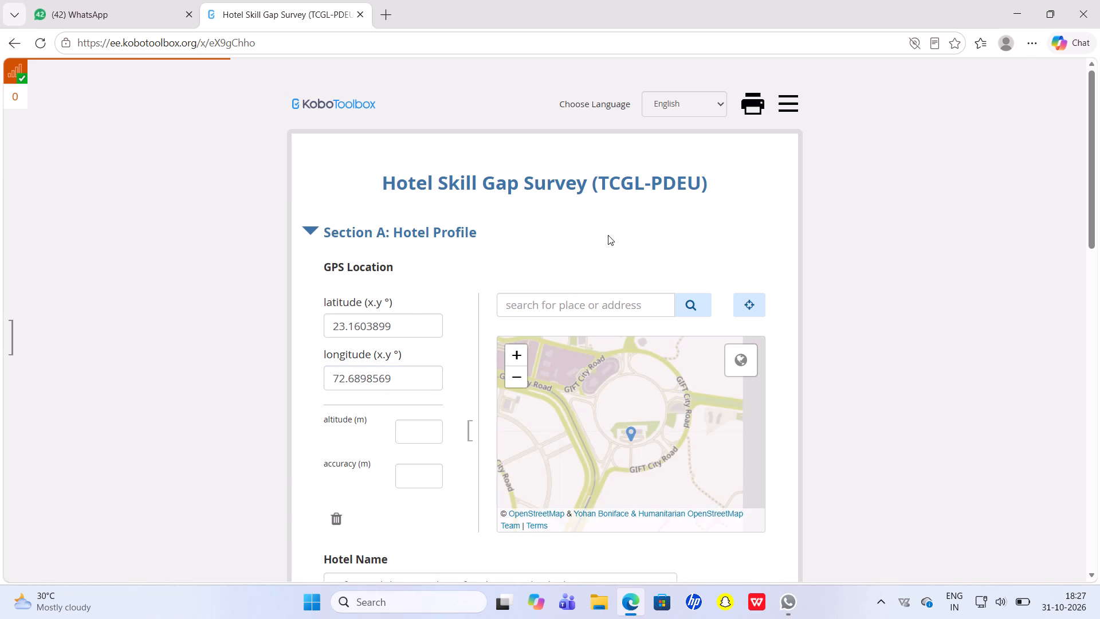
Place the GPS location marker on the map at latitude 23.158554, longitude 72.686216, beside GIFT City Road.
scroll(575, 480, down, 3)
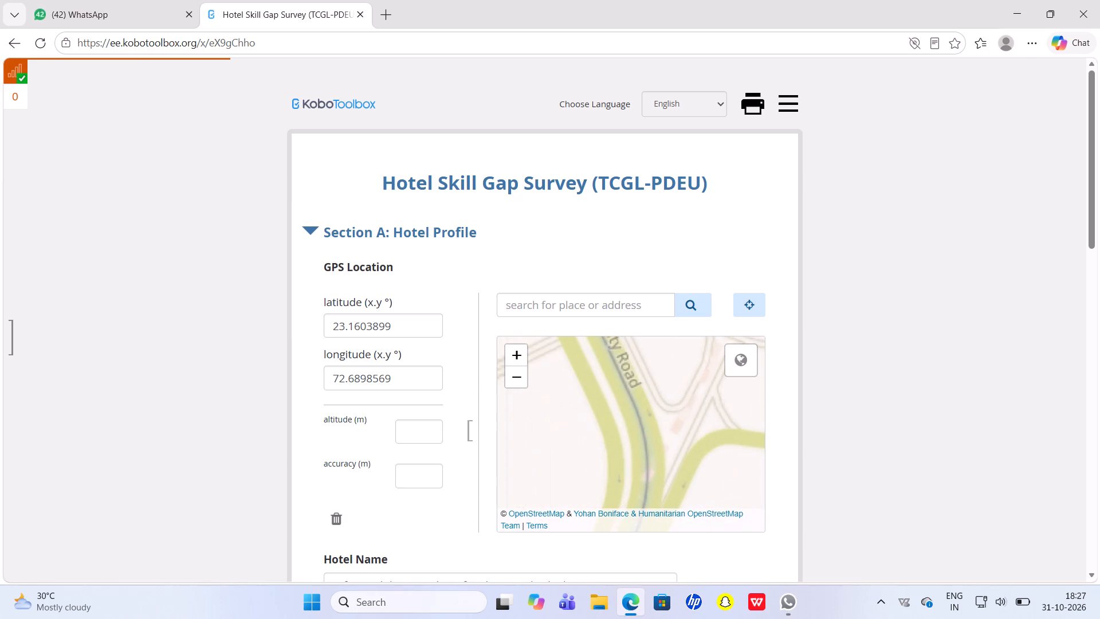
scroll(575, 480, left, 1)
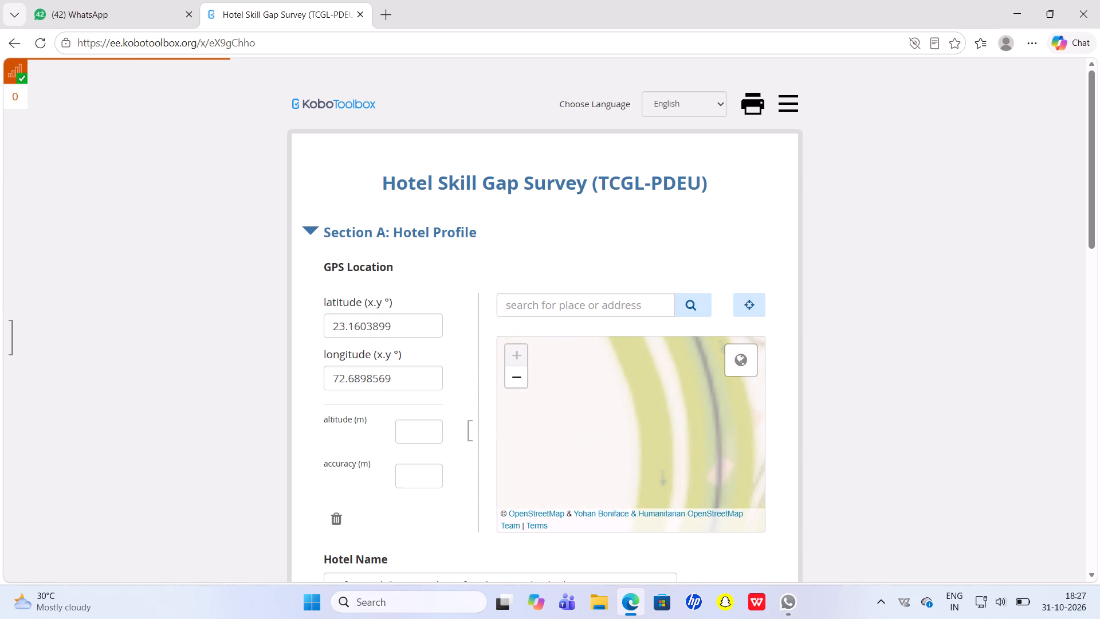
click(528, 382)
click(522, 382)
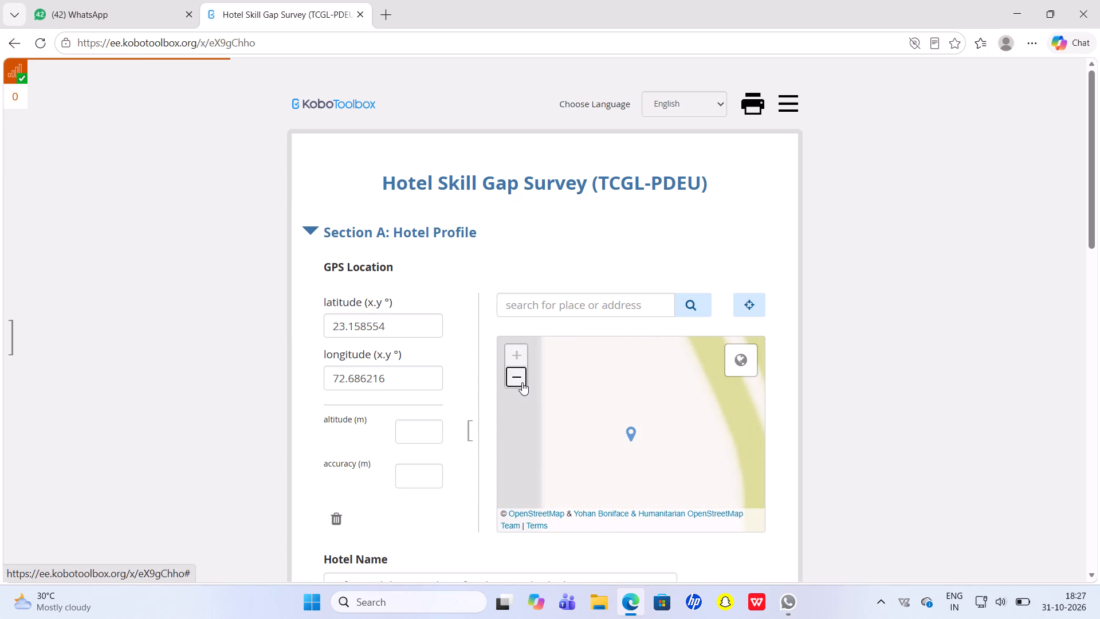
click(522, 382)
click(522, 382)
click(522, 382)
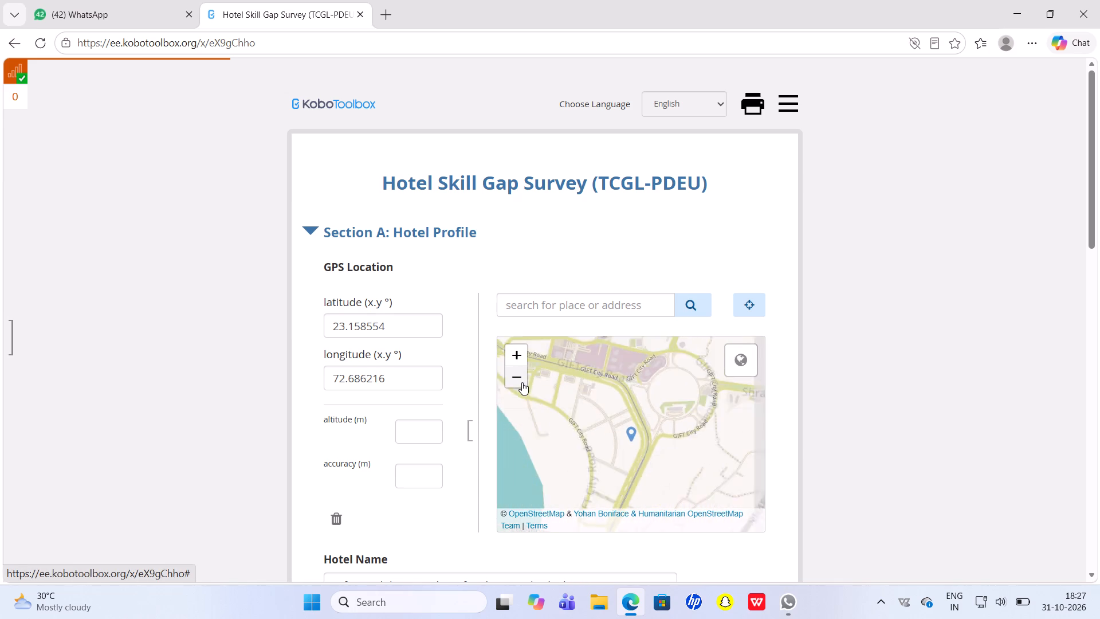
Set the GPS location's longitude to 72.6898569.
scroll(608, 550, down, 4)
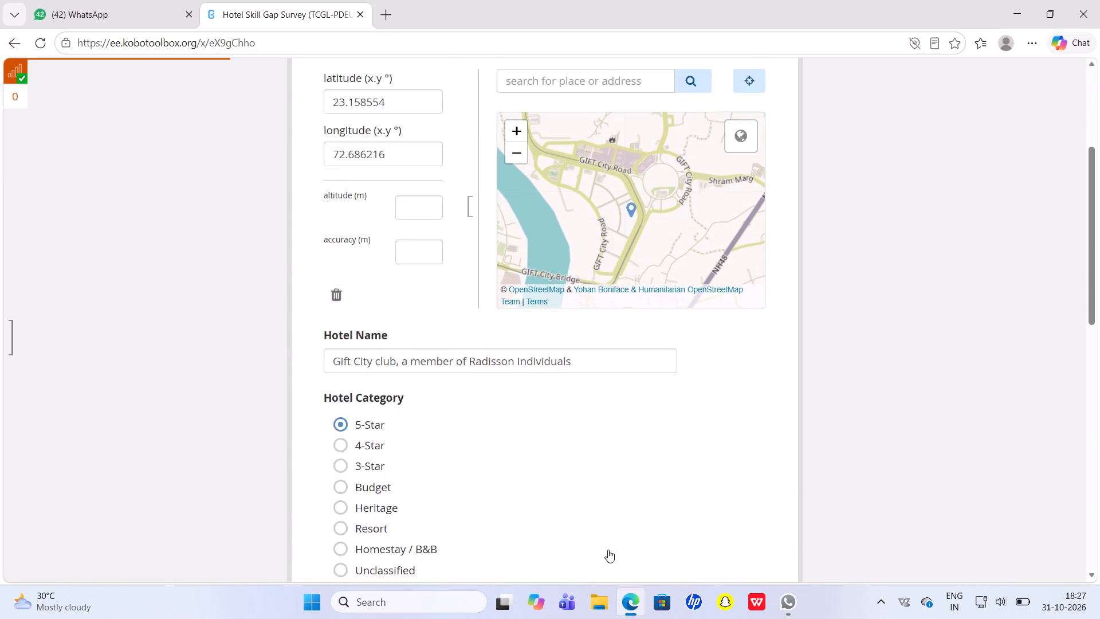
scroll(608, 550, down, 2)
scroll(608, 550, up, 4)
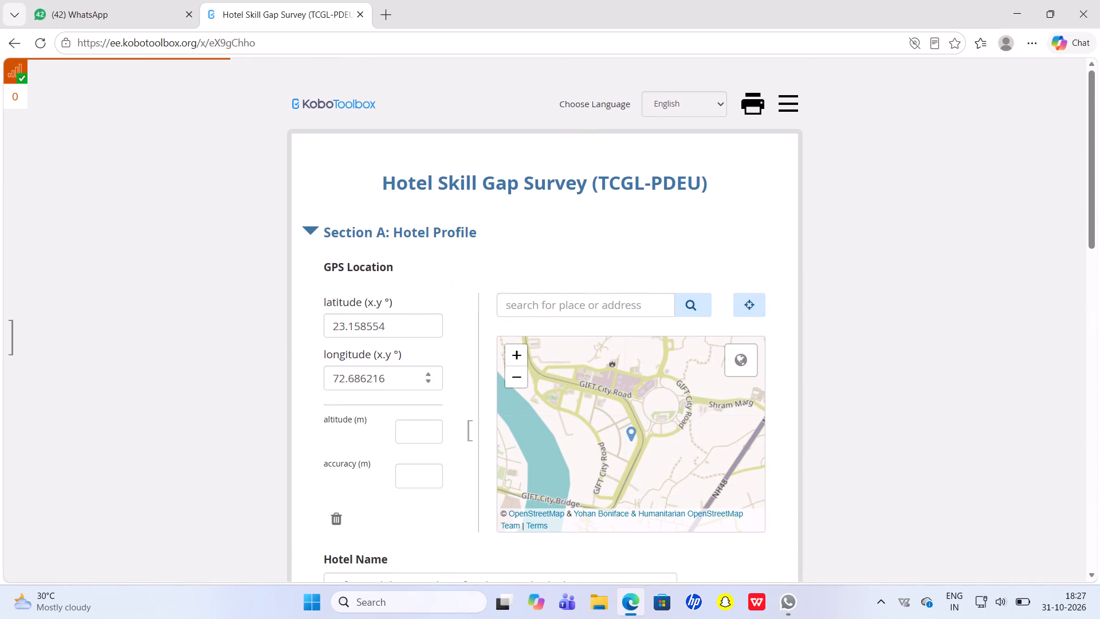
click(404, 374)
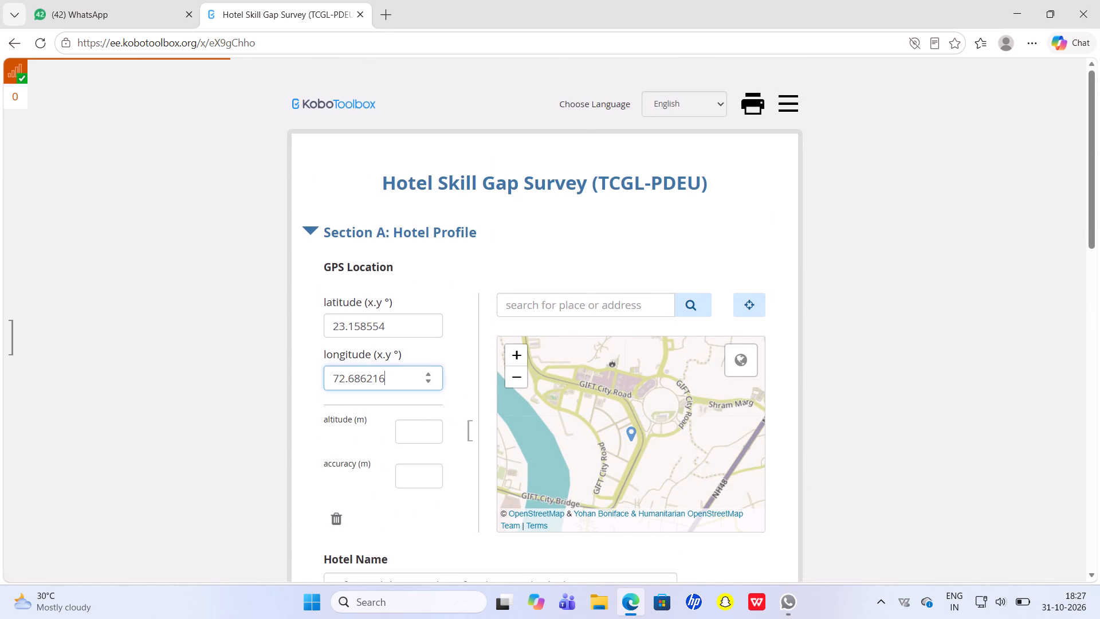
key(BackSpace)
key(BackSpace)
key(BackSpace)
key(BackSpace)
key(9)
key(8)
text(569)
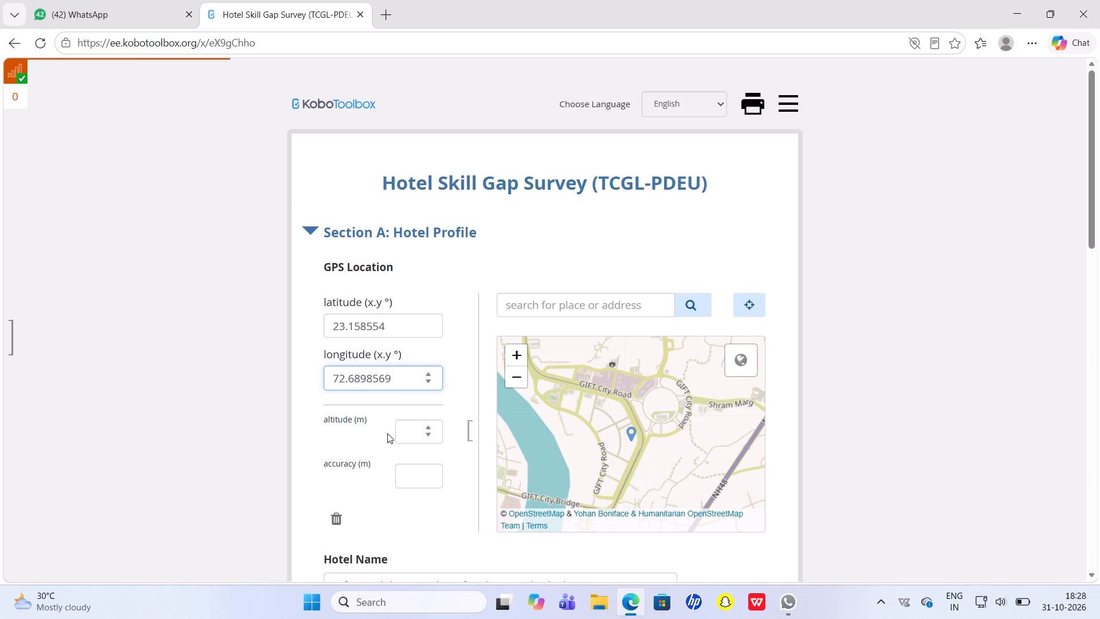
click(385, 527)
Finish Section A: Hotel Profile and proceed to Section B: Seasonal Occupancy.
scroll(385, 527, down, 3)
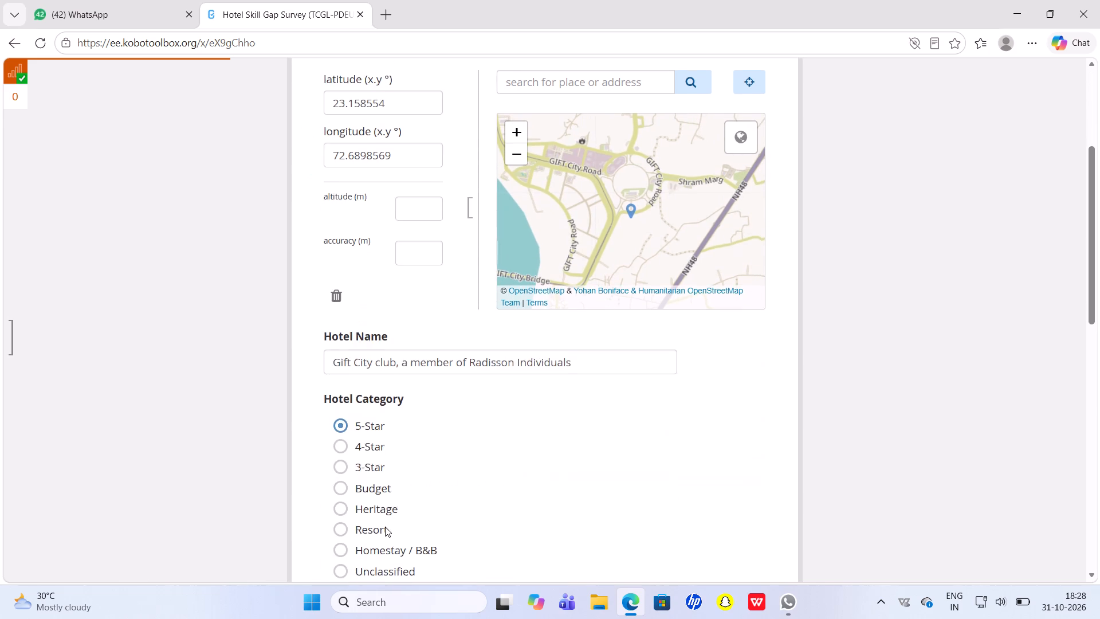
scroll(385, 527, down, 8)
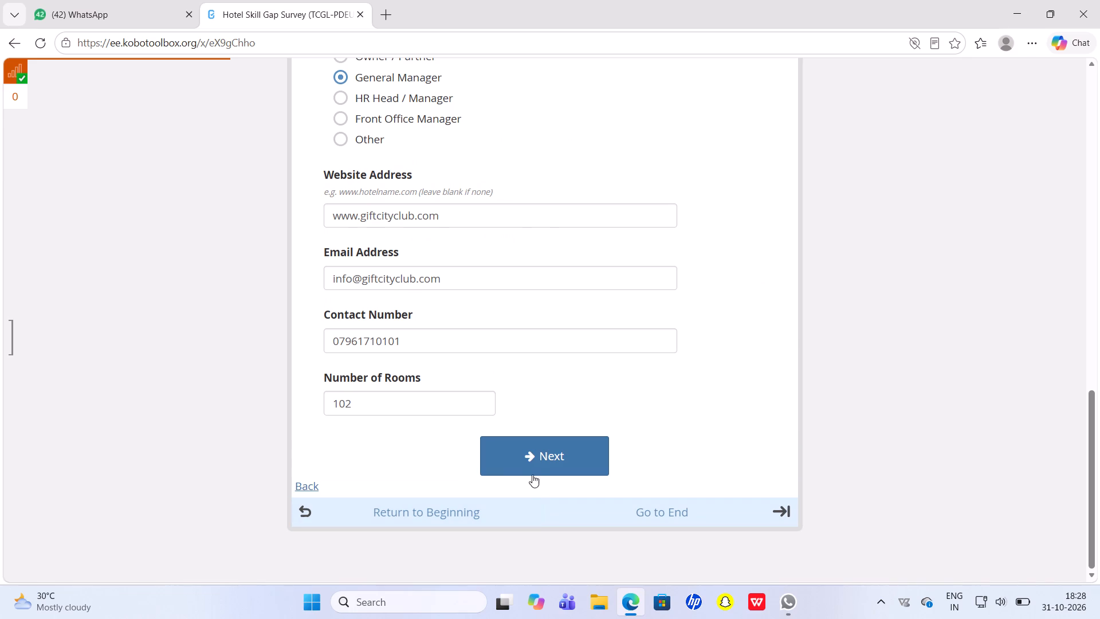
click(533, 453)
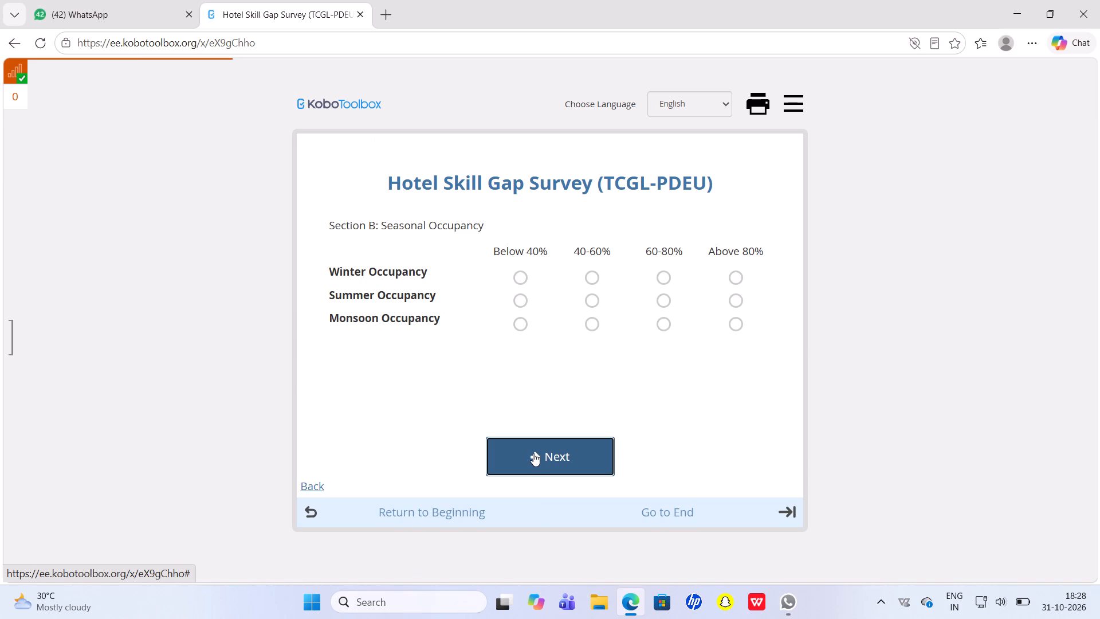
Set winter occupancy to 60-80% and both summer and monsoon occupancy to 40-60%.
click(667, 280)
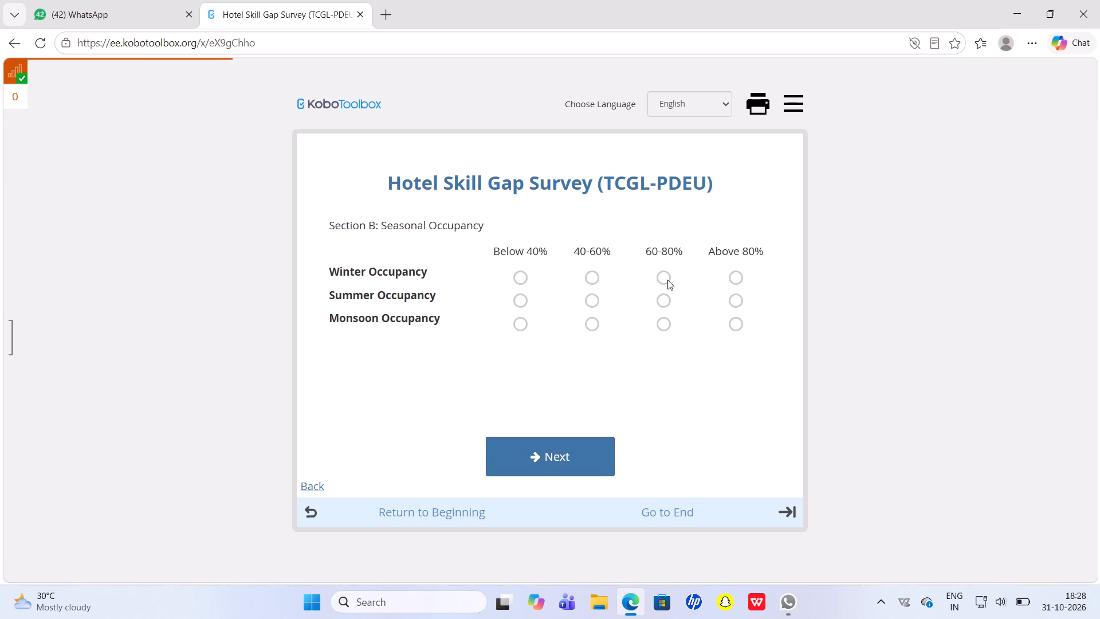
click(663, 280)
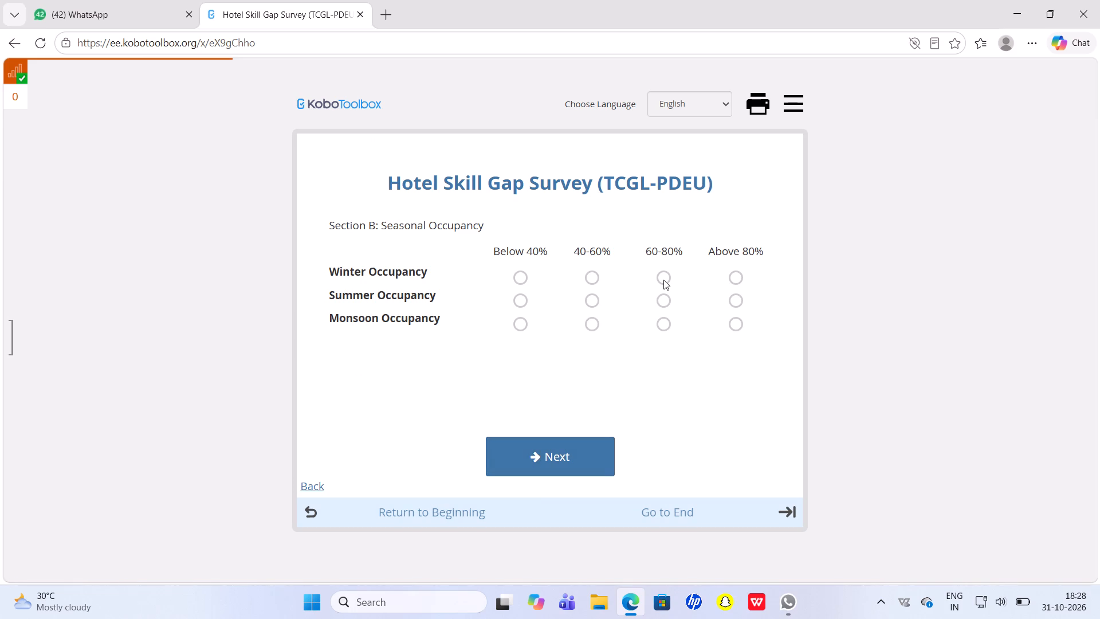
click(659, 273)
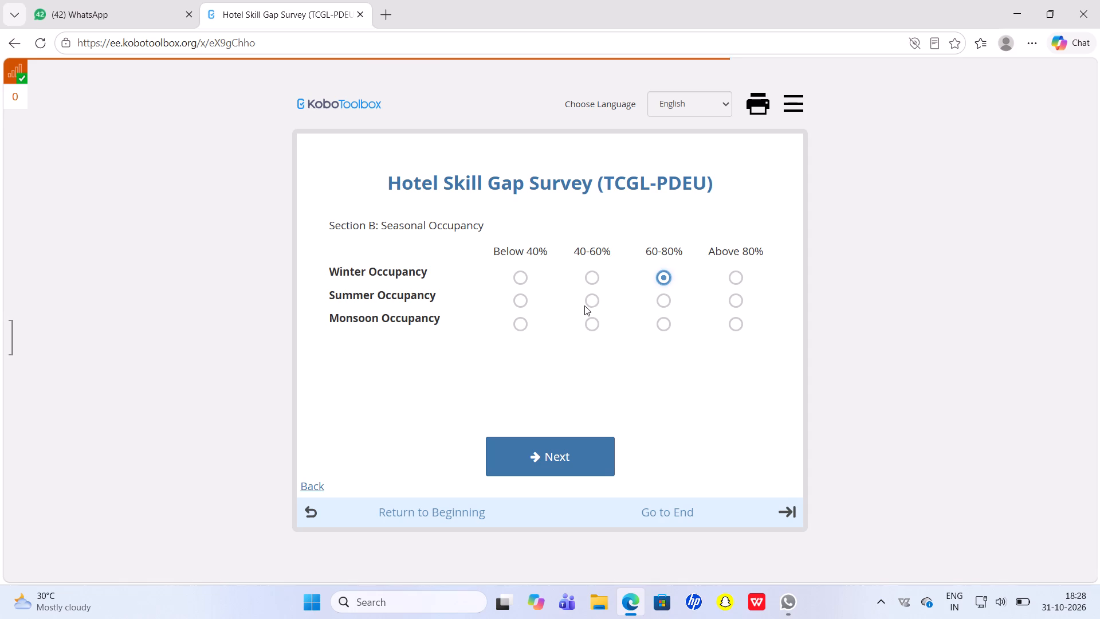
click(588, 303)
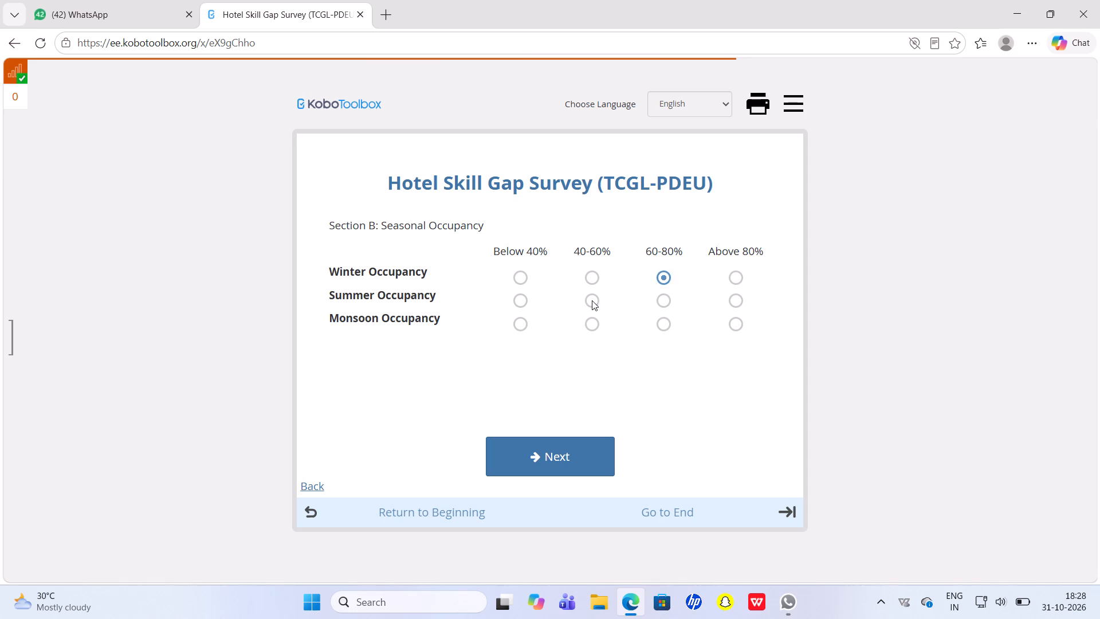
click(592, 300)
click(592, 327)
Finish Section B: Seasonal Occupancy and proceed to Section C: Facilities and Workforce.
click(566, 445)
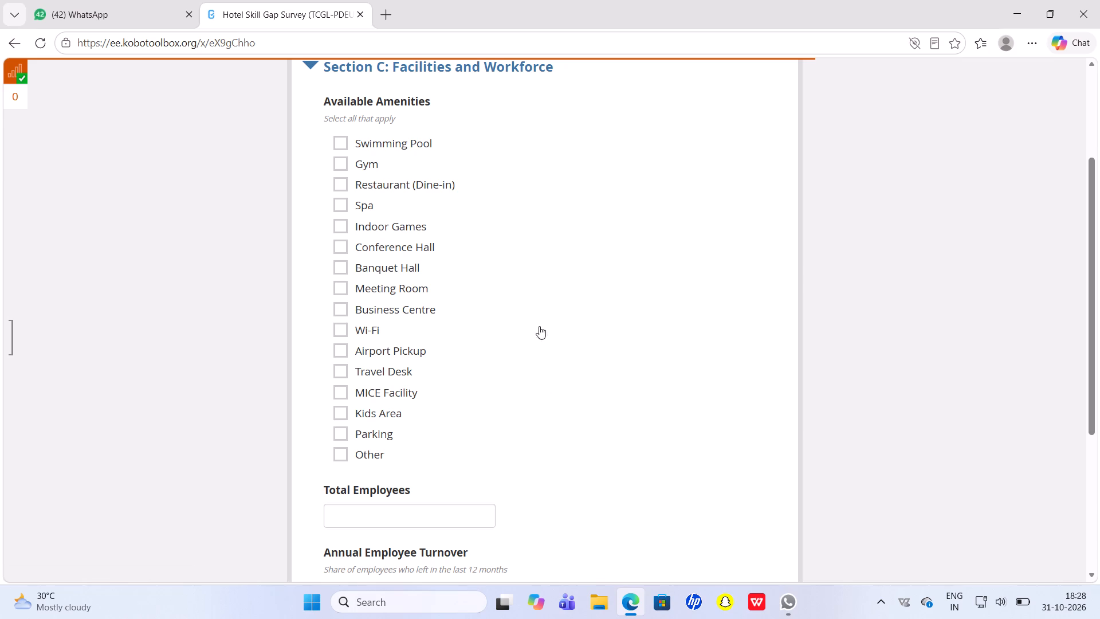
Select Swimming Pool, Gym, Restaurant (Dine-in), Spa, Indoor Games and Conference Hall as available amenities.
click(343, 142)
click(345, 156)
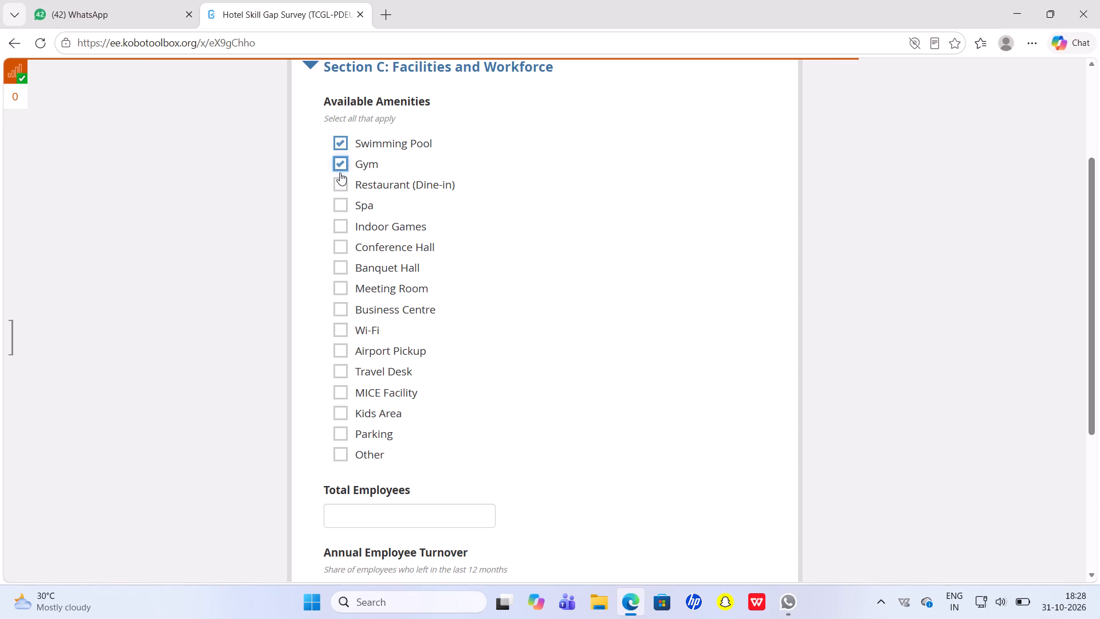
click(339, 186)
click(337, 208)
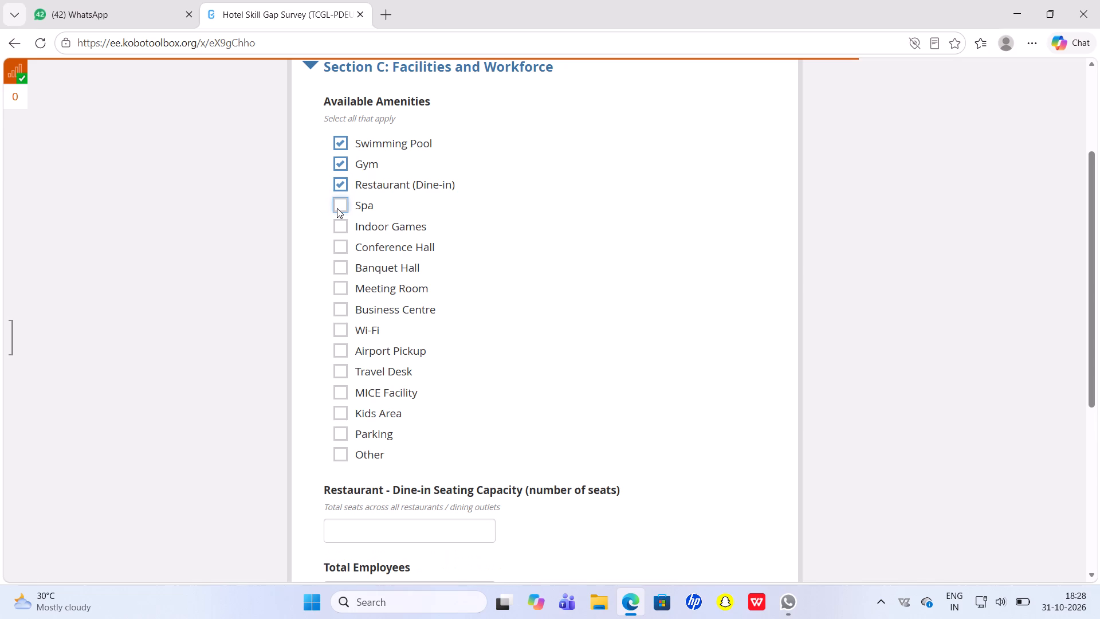
click(339, 229)
drag(339, 245, 341, 250)
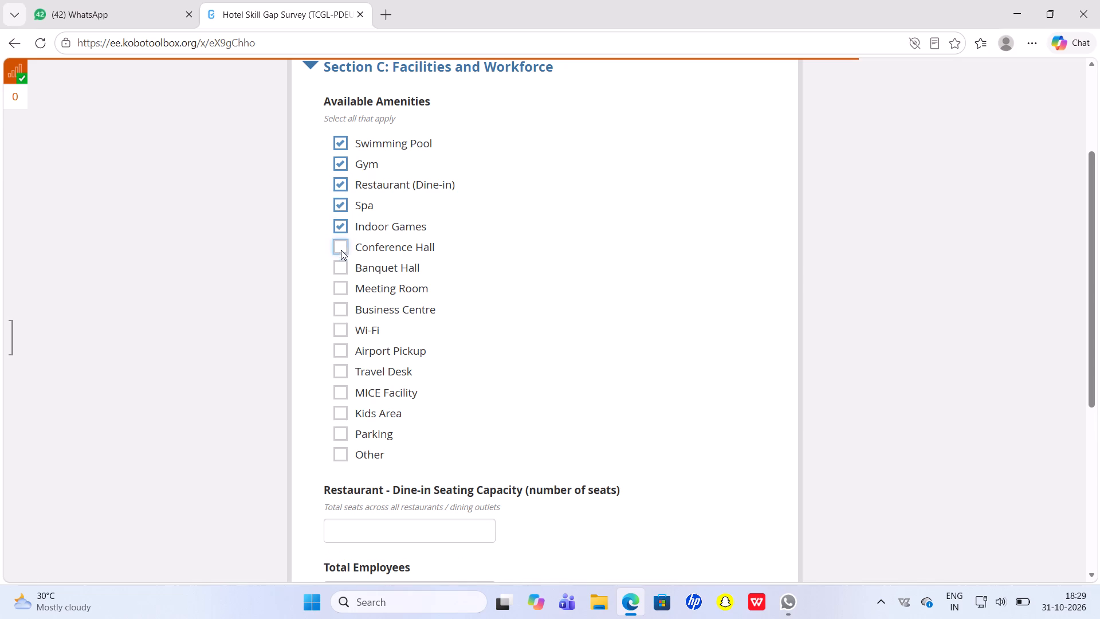
drag(341, 250, 345, 268)
click(344, 246)
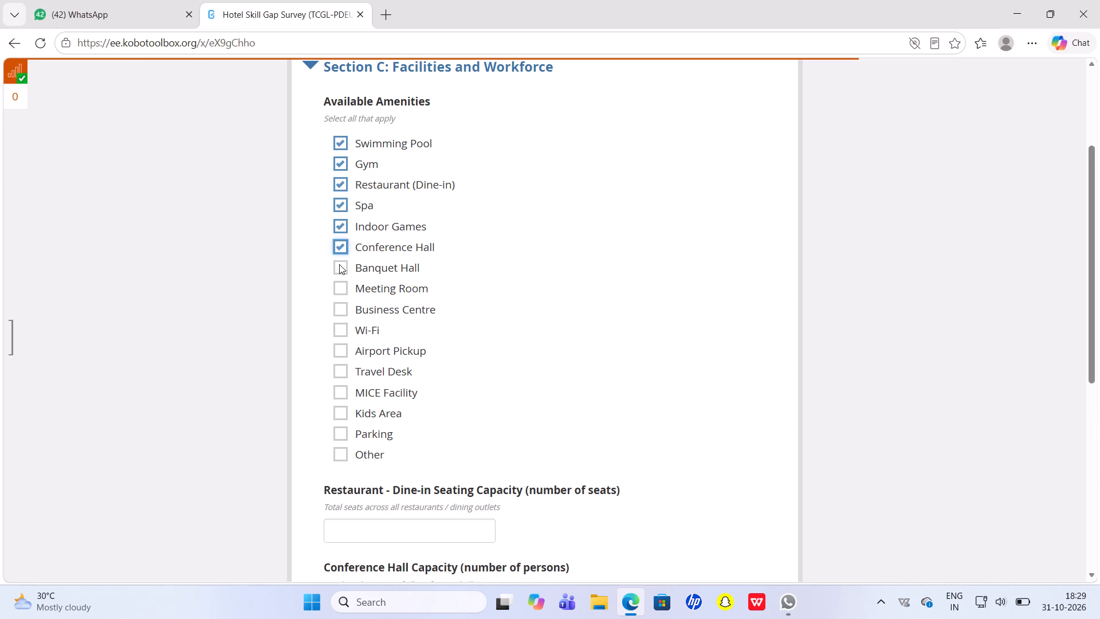
Add Banquet Hall, Meeting Room, Business Centre, Wi-Fi, Airport Pickup, Travel Desk and MICE Facility to the available amenities.
click(339, 264)
click(339, 287)
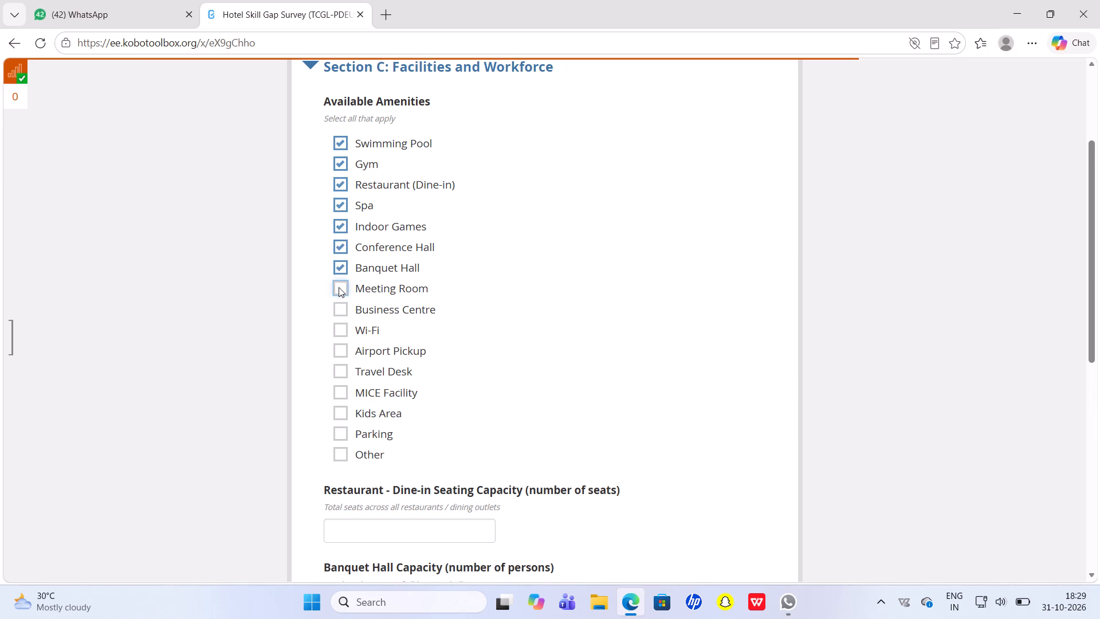
click(341, 288)
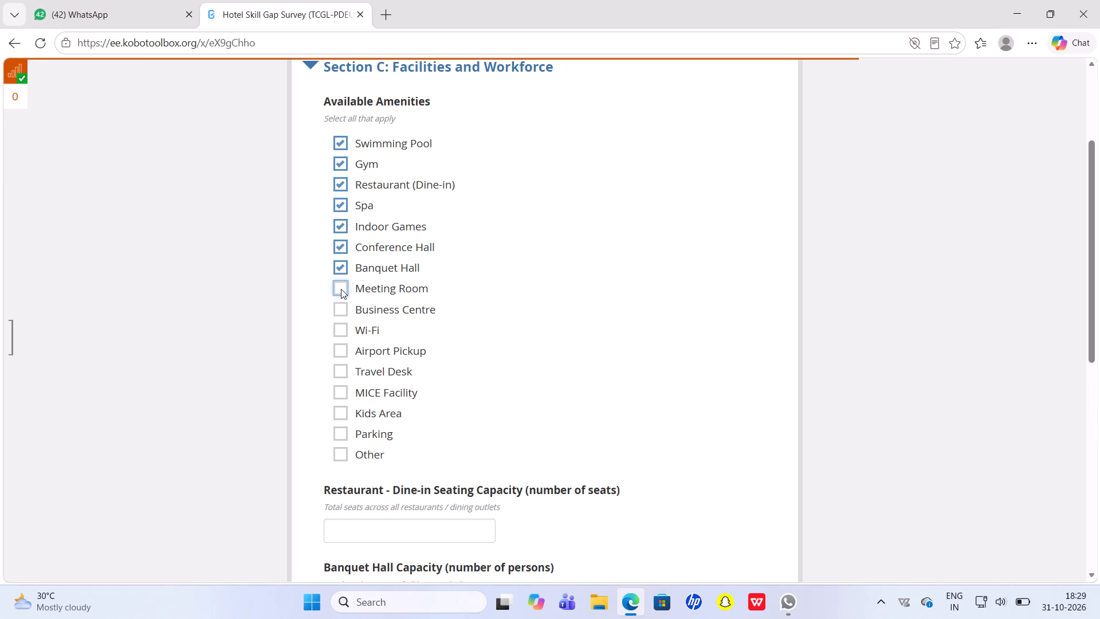
click(341, 289)
click(340, 301)
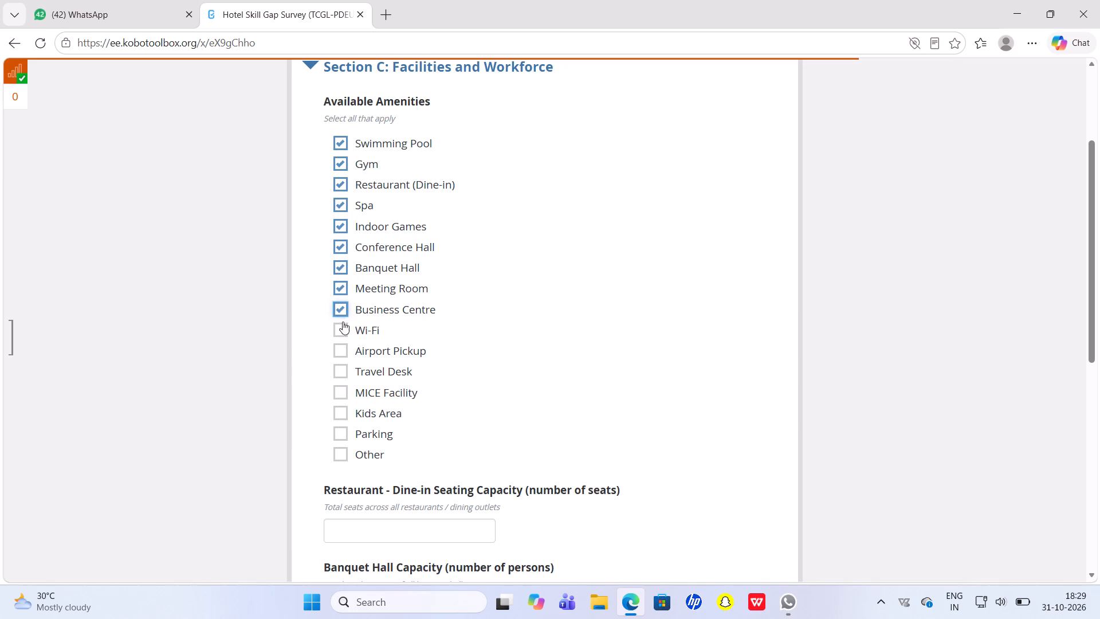
click(343, 323)
click(340, 349)
click(340, 369)
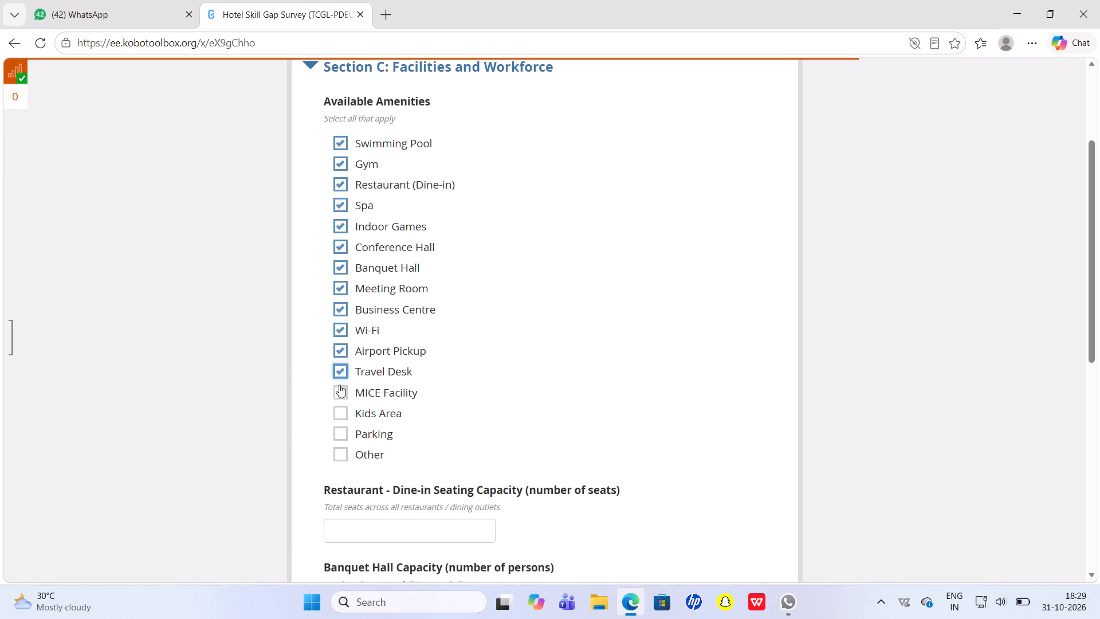
click(339, 385)
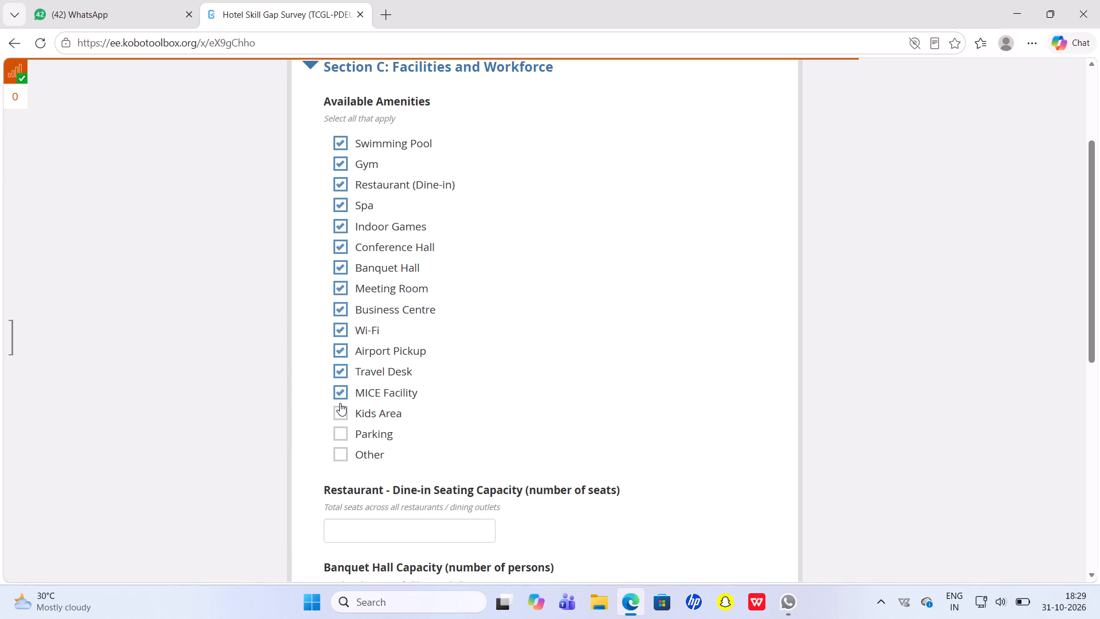
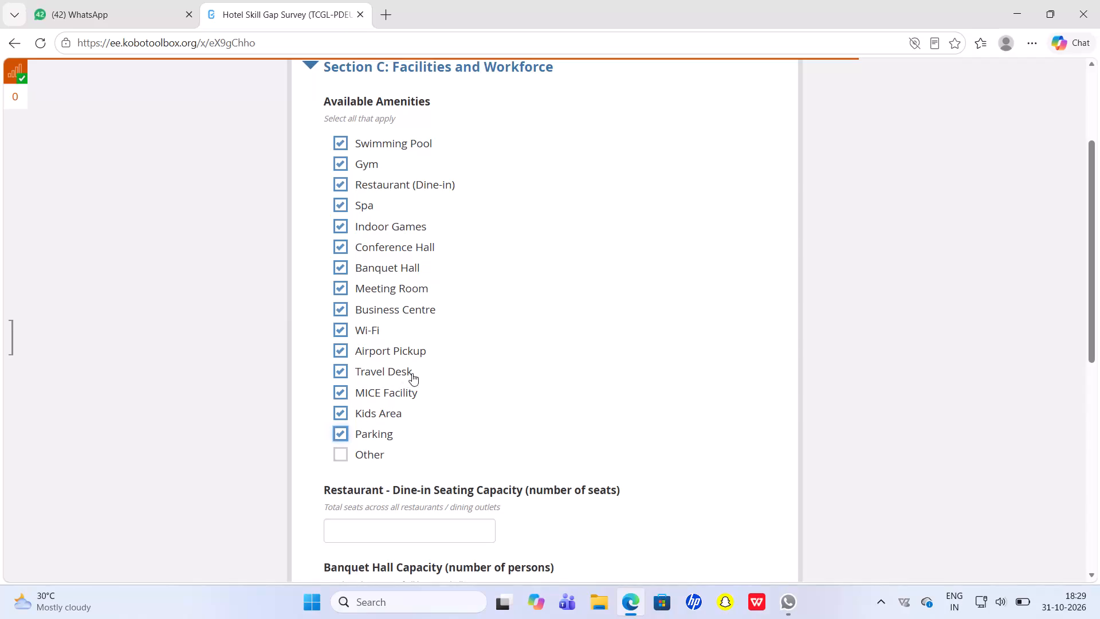
Enter a restaurant dine-in seating capacity of 146 seats and a banquet hall capacity of 500 persons.
scroll(397, 522, down, 2)
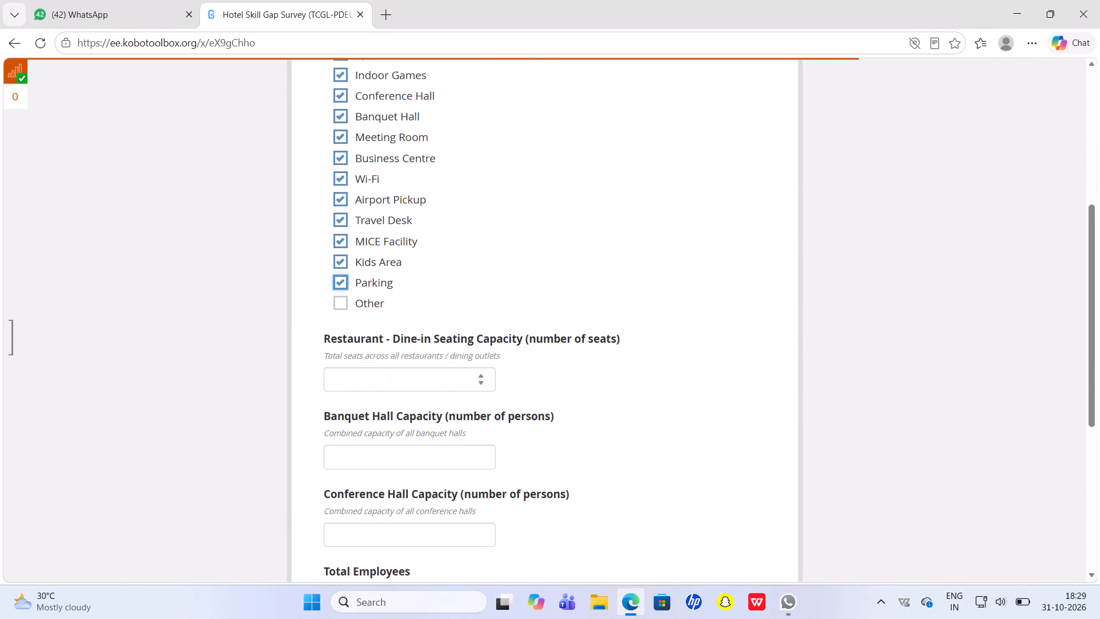
scroll(397, 522, down, 3)
click(403, 231)
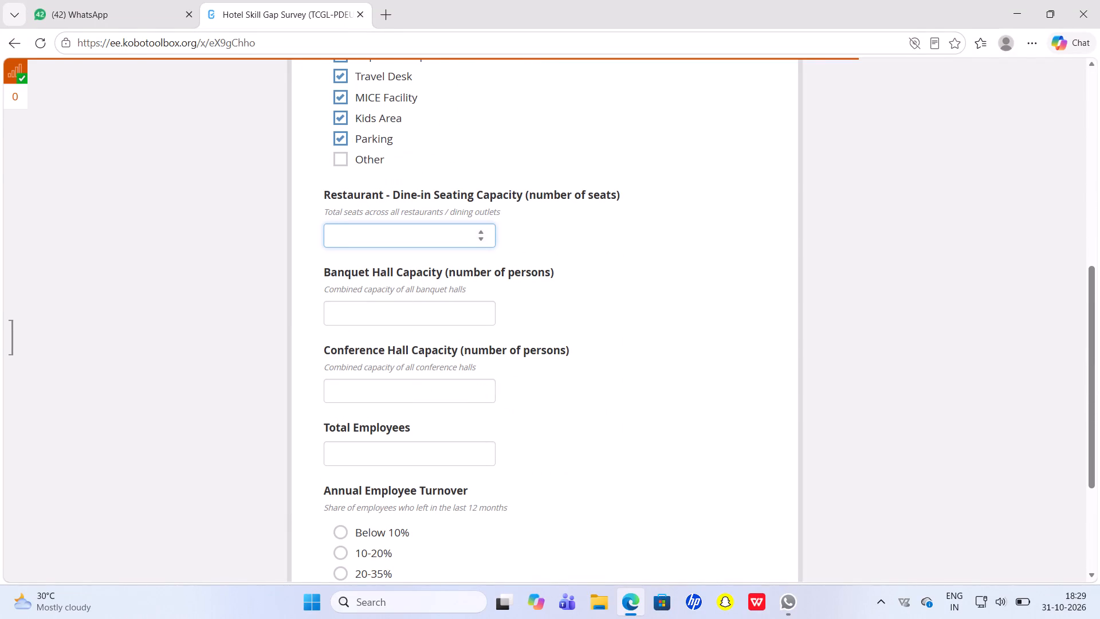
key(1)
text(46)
click(345, 318)
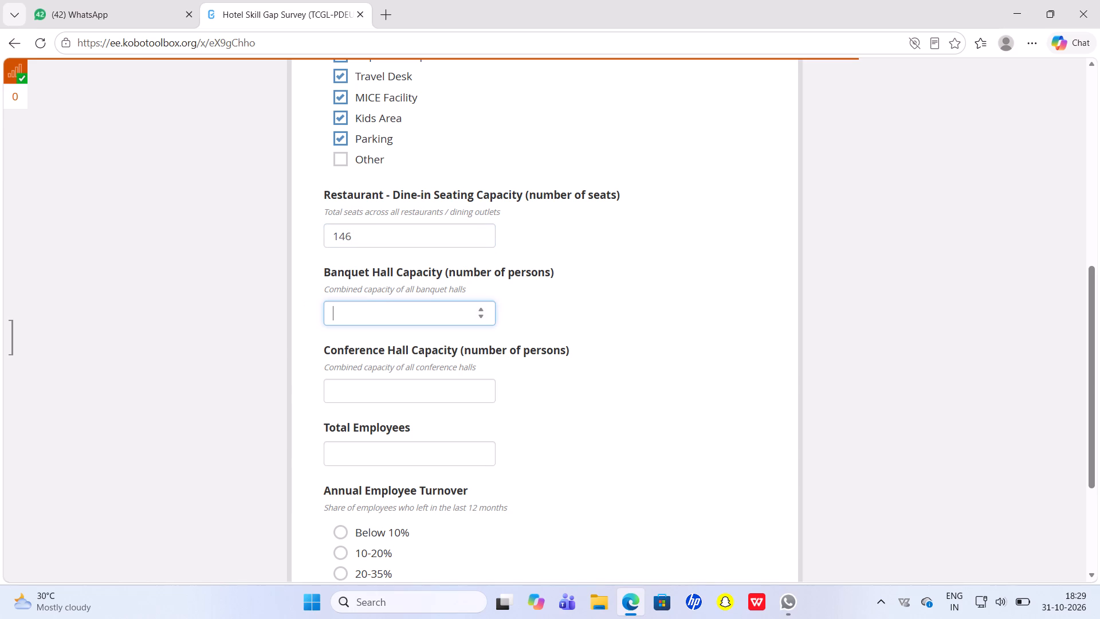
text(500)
Enter conference hall capacity 120 and total employees 160, choose 10-20% annual turnover, and proceed to Section D: Occupation-wise Skill Gap.
click(348, 386)
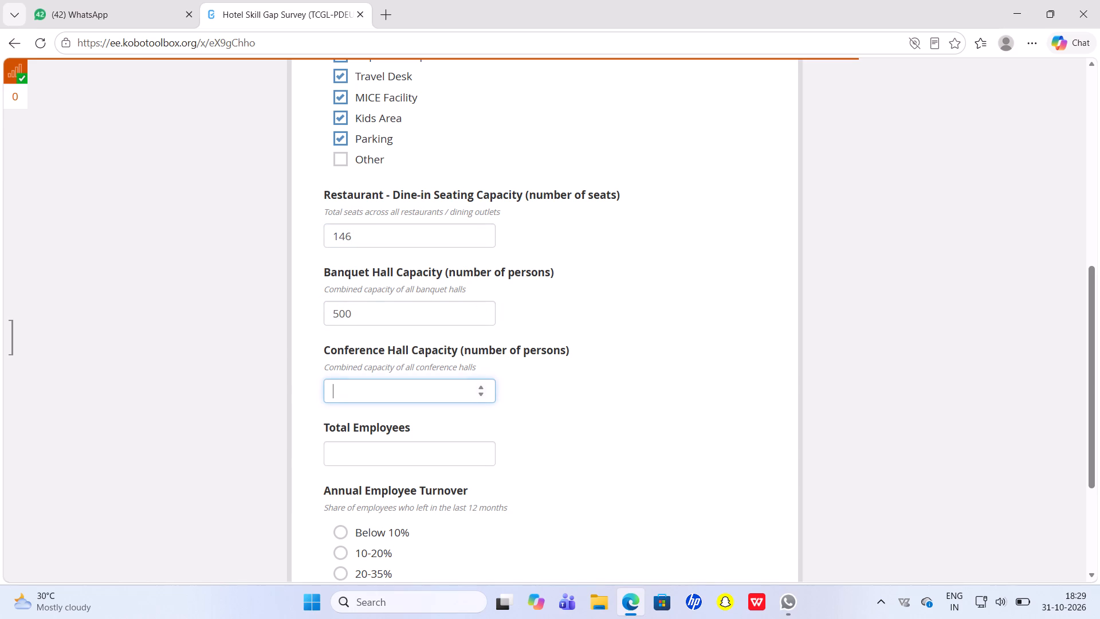
text(120)
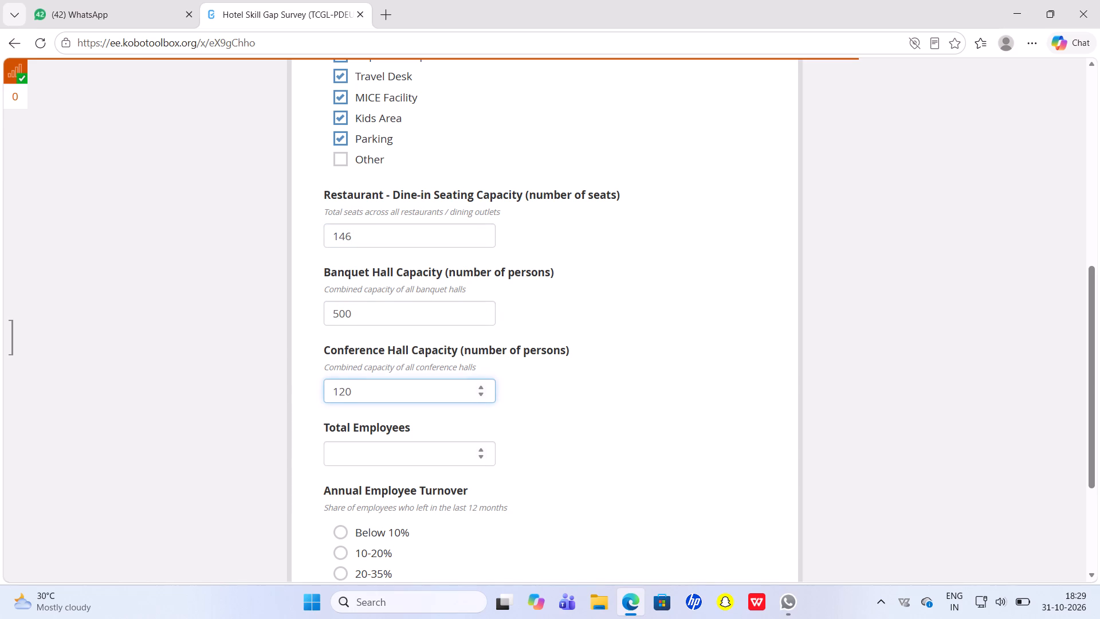
click(353, 449)
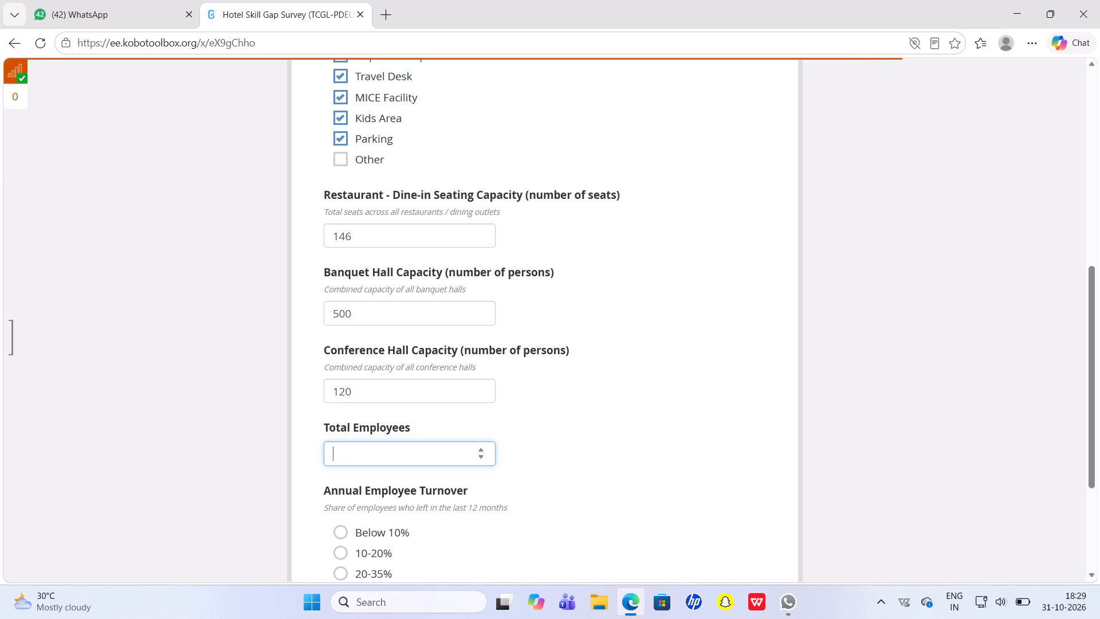
text(160)
click(343, 546)
scroll(581, 491, down, 4)
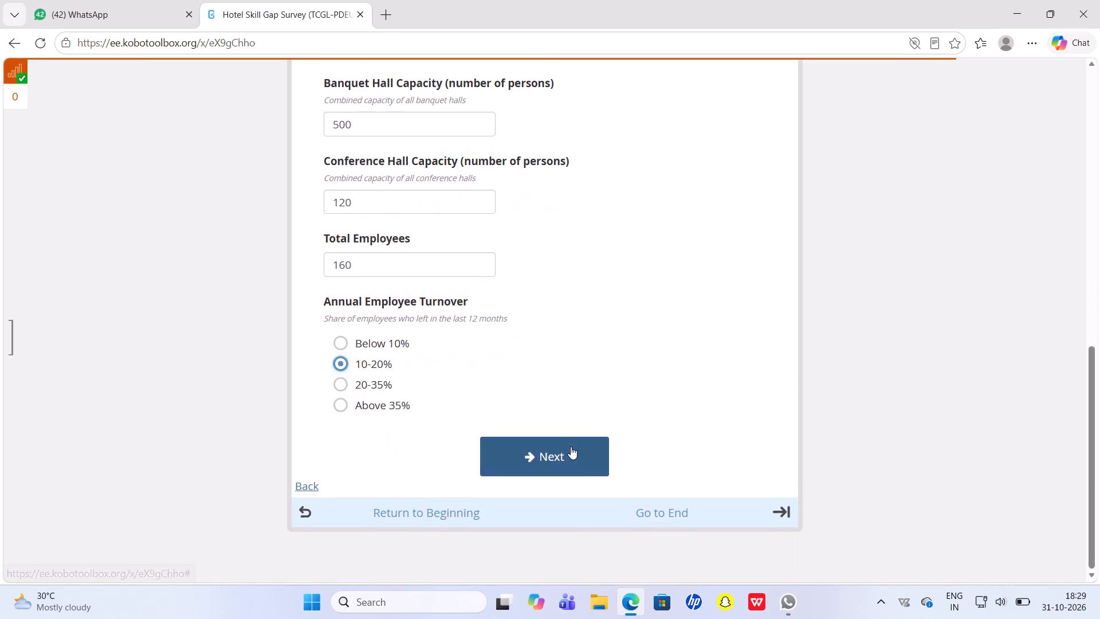
click(571, 446)
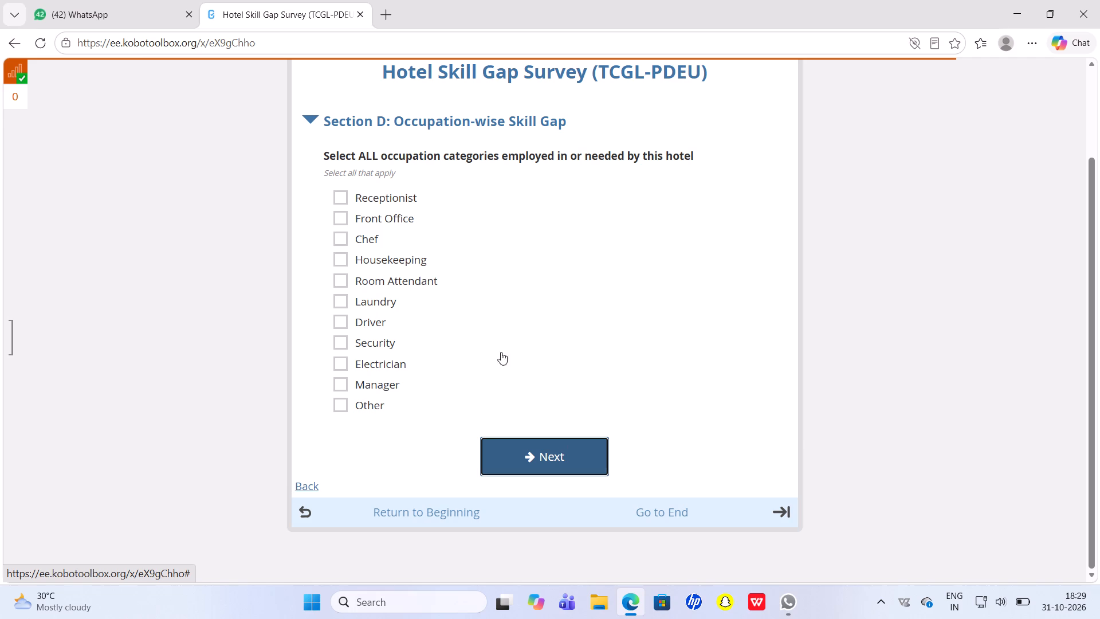
Select every occupation category from Receptionist through Manager, leaving out Other, and proceed to the Receptionist page.
click(347, 194)
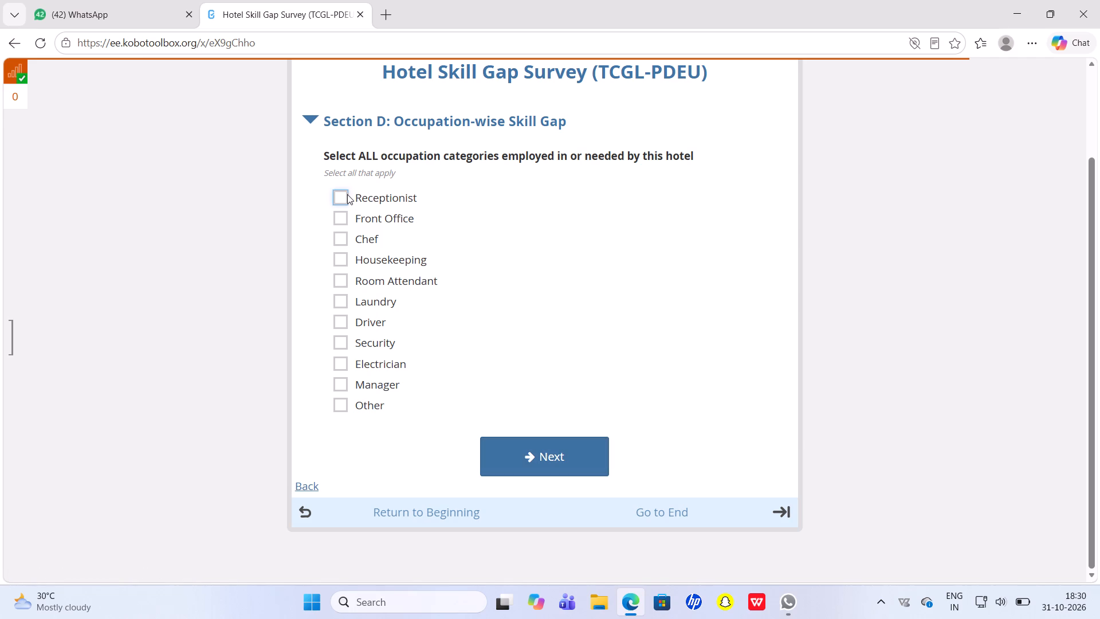
click(341, 214)
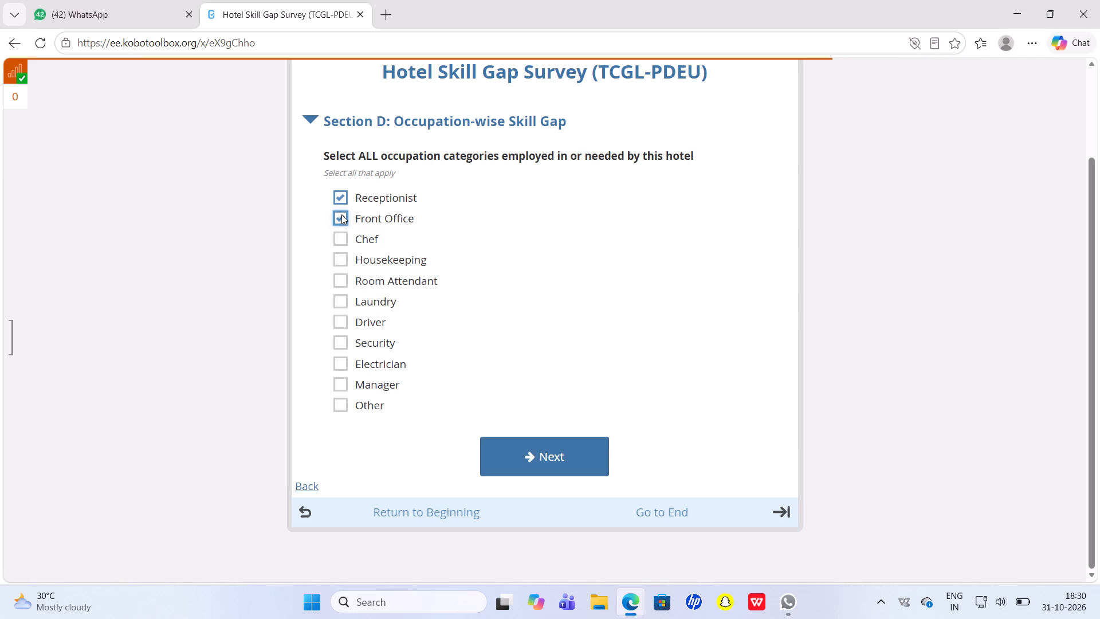
click(341, 230)
click(340, 261)
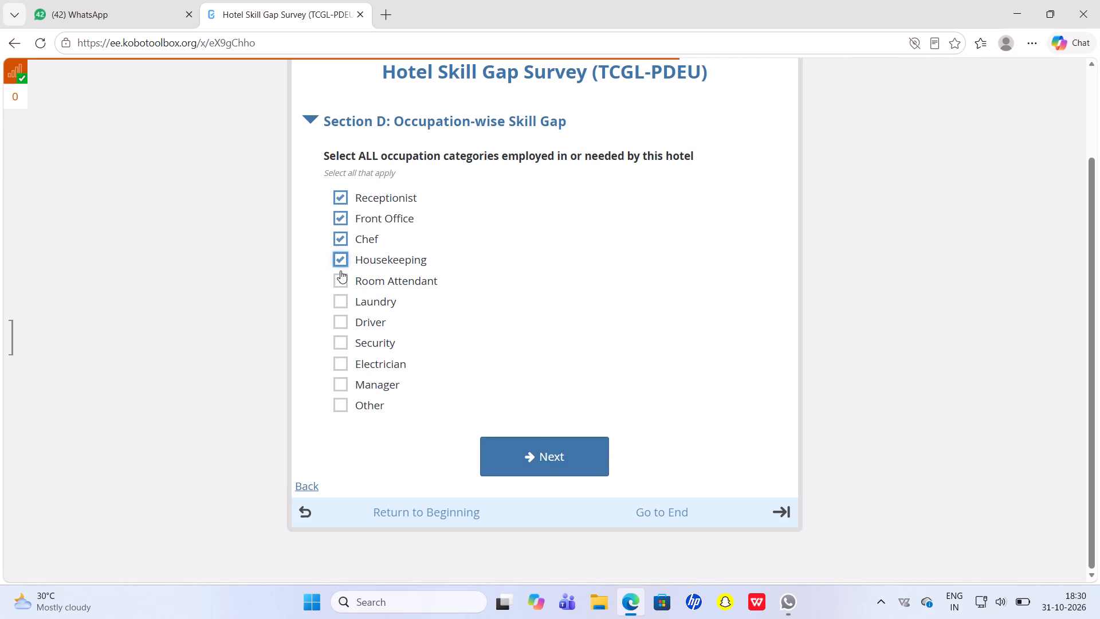
click(341, 280)
click(344, 299)
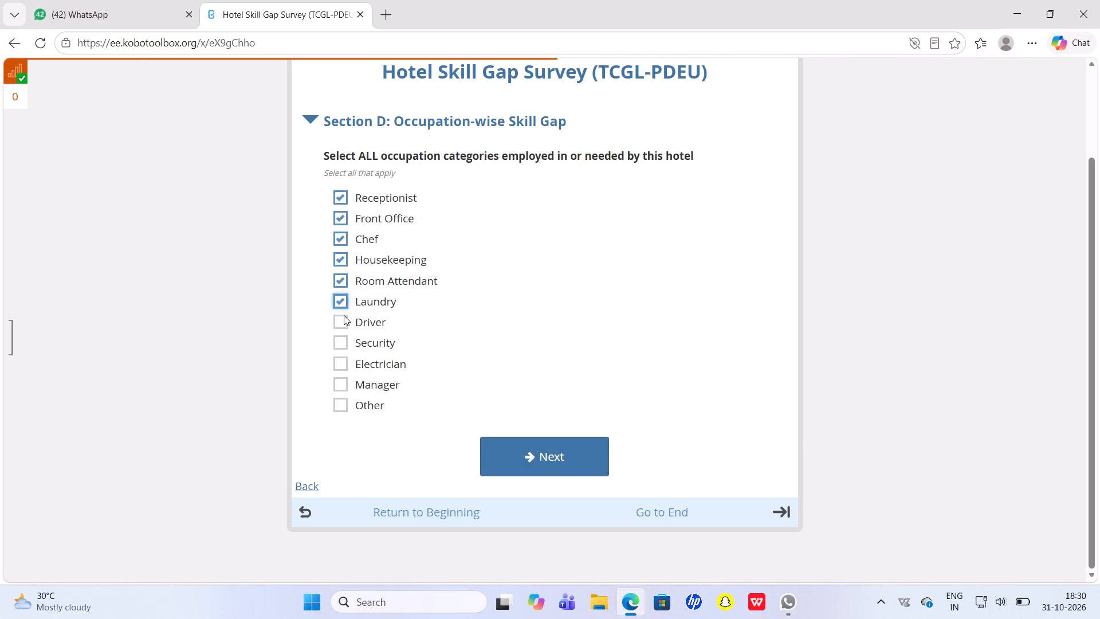
click(343, 319)
click(341, 350)
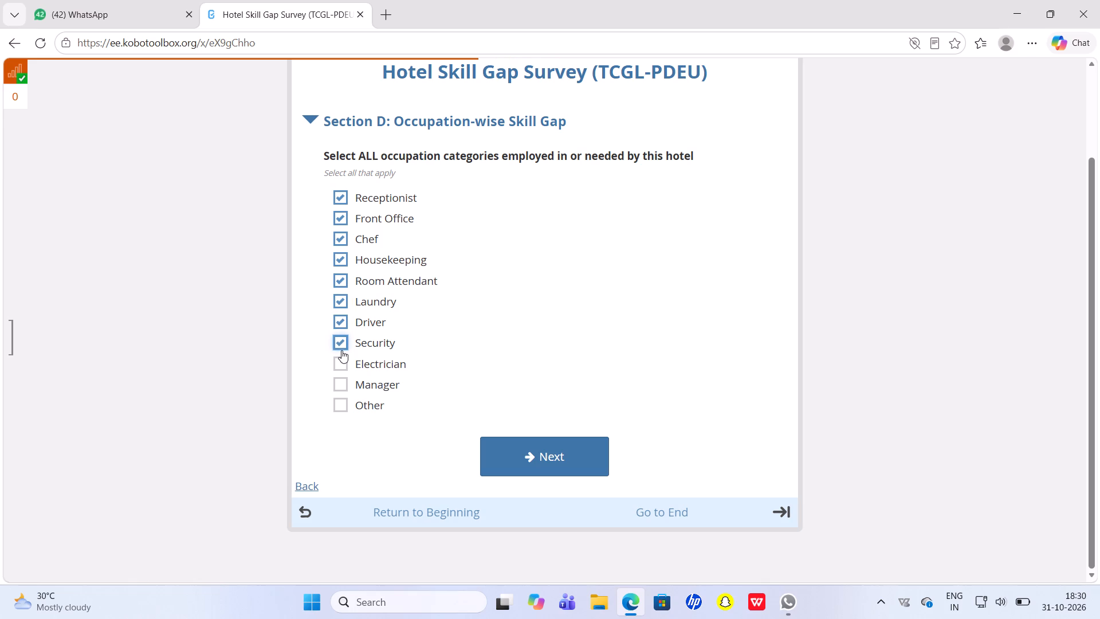
click(339, 365)
click(342, 383)
click(508, 456)
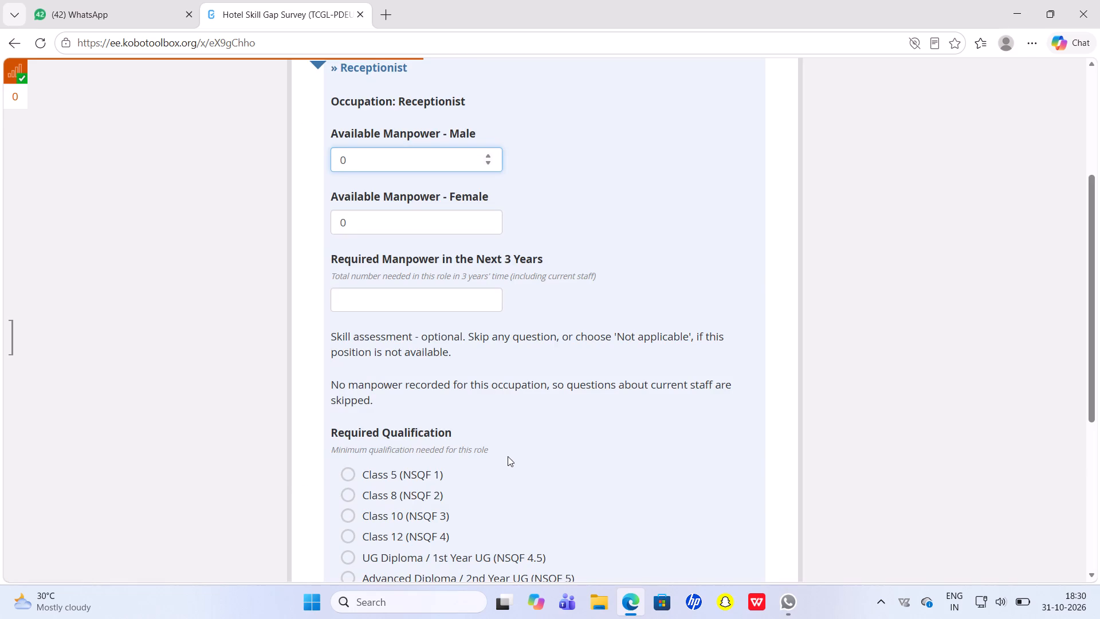
Set Receptionist available manpower to 4 male and 4 female, with 10 required in the next 3 years.
key(BackSpace)
key(4)
click(463, 228)
key(BackSpace)
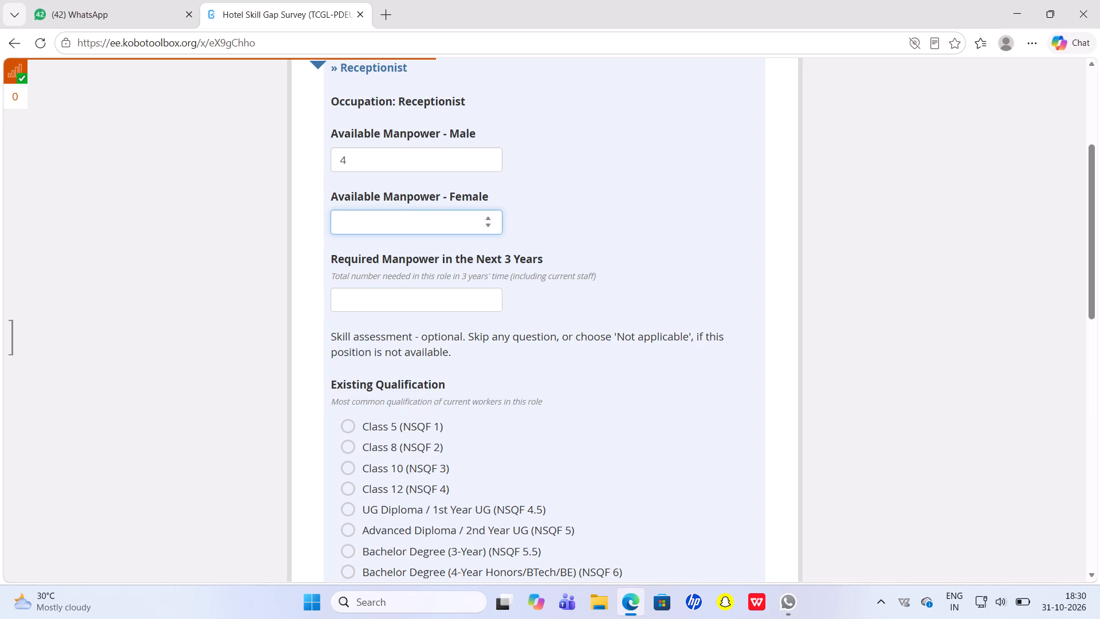
key(4)
click(445, 291)
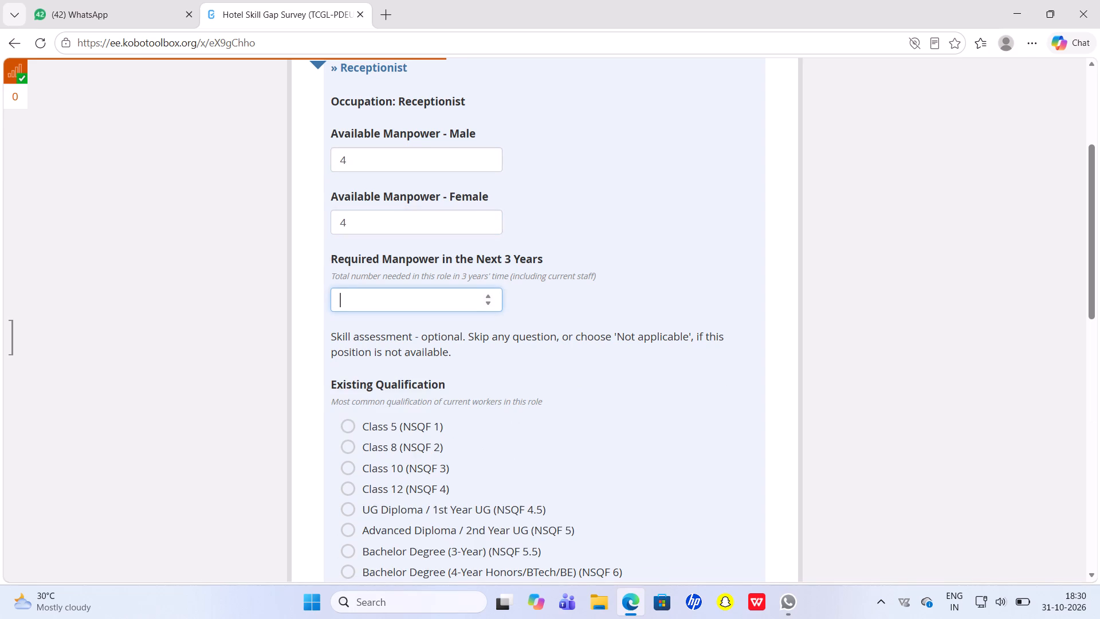
text(10)
click(619, 389)
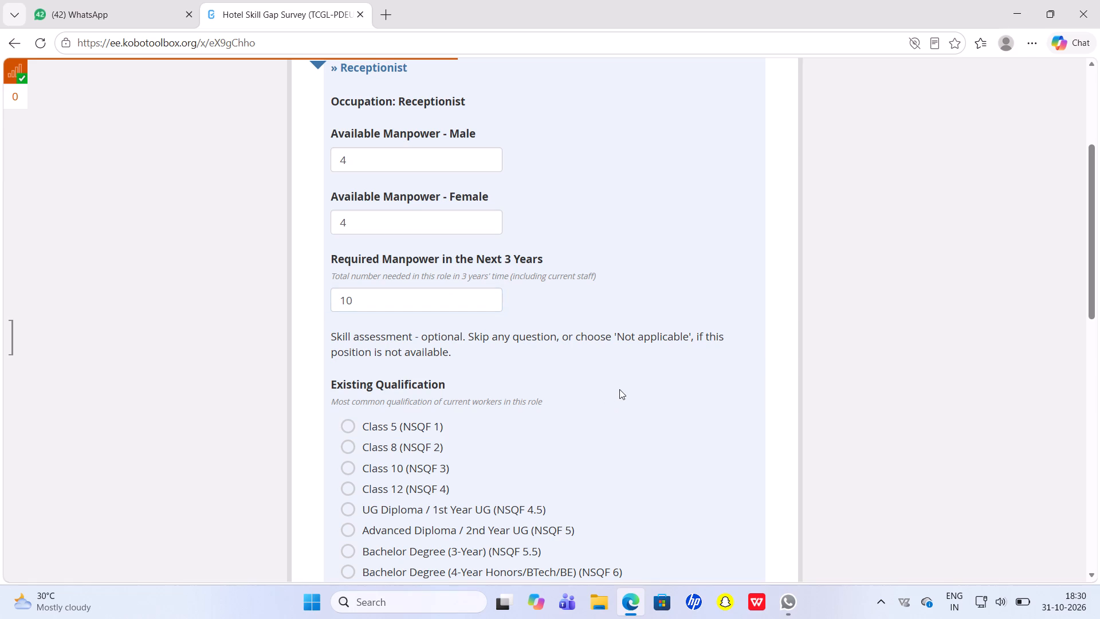
Set Receptionist existing qualification to Bachelor Degree (3-Year), required to UG Diploma / 1st Year UG, and language gap to English; proceed to Front Office.
scroll(619, 389, down, 3)
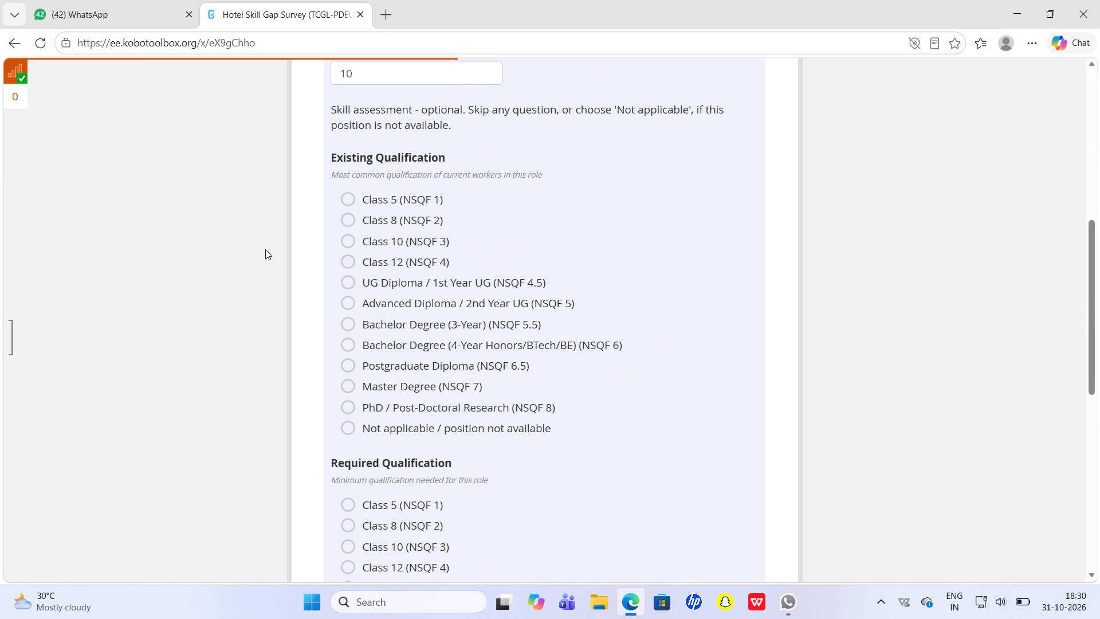
click(350, 323)
scroll(412, 492, down, 2)
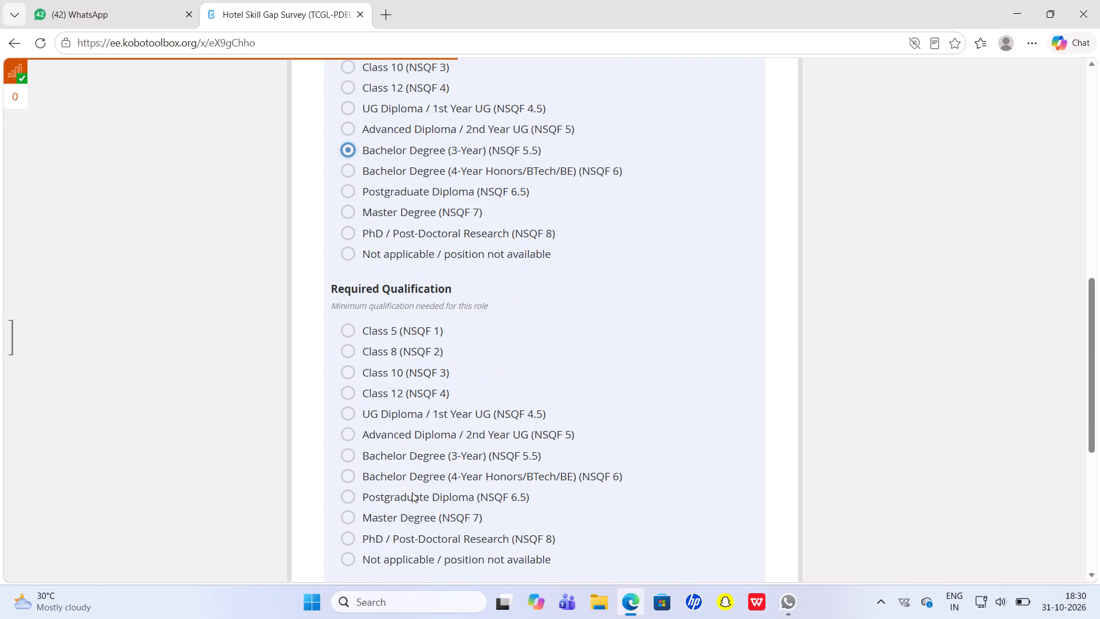
drag(347, 412, 472, 469)
click(351, 412)
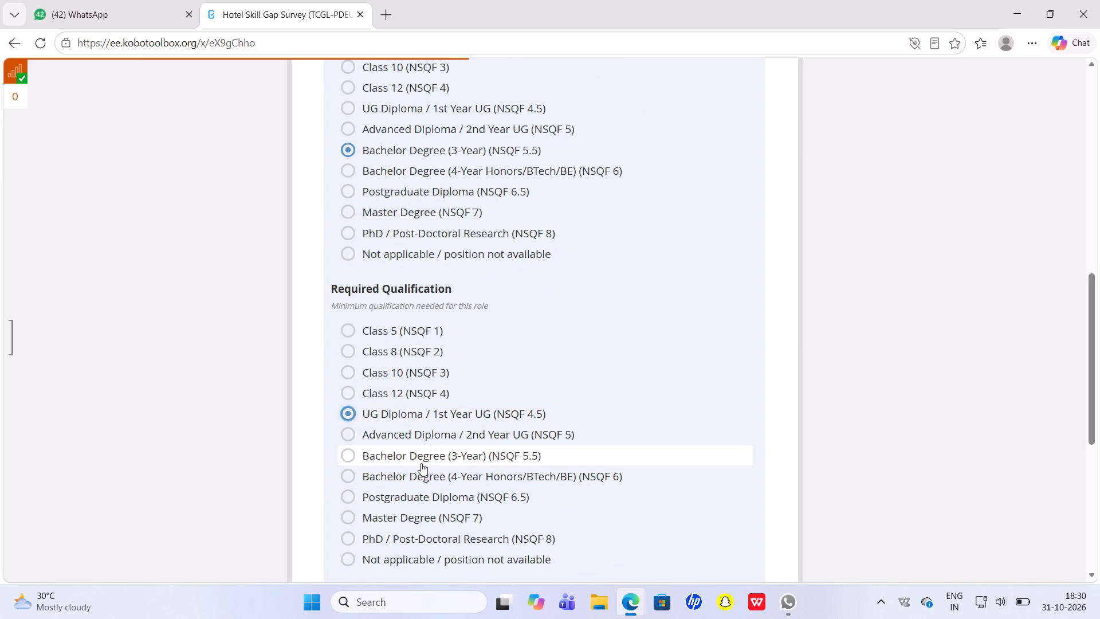
scroll(421, 463, down, 3)
click(347, 488)
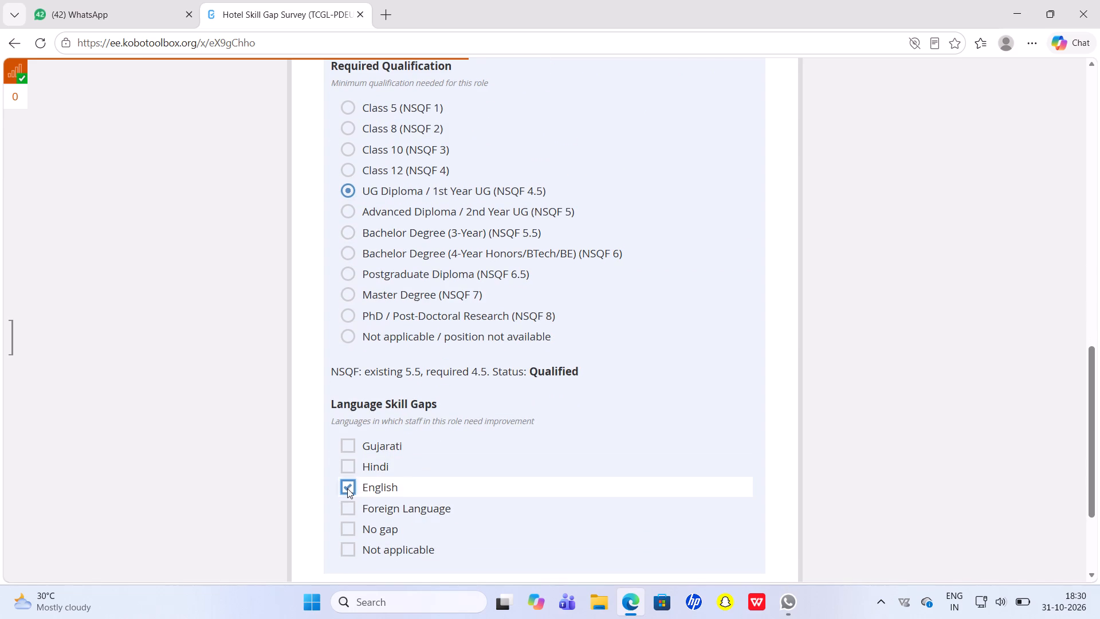
scroll(435, 539, down, 2)
click(537, 466)
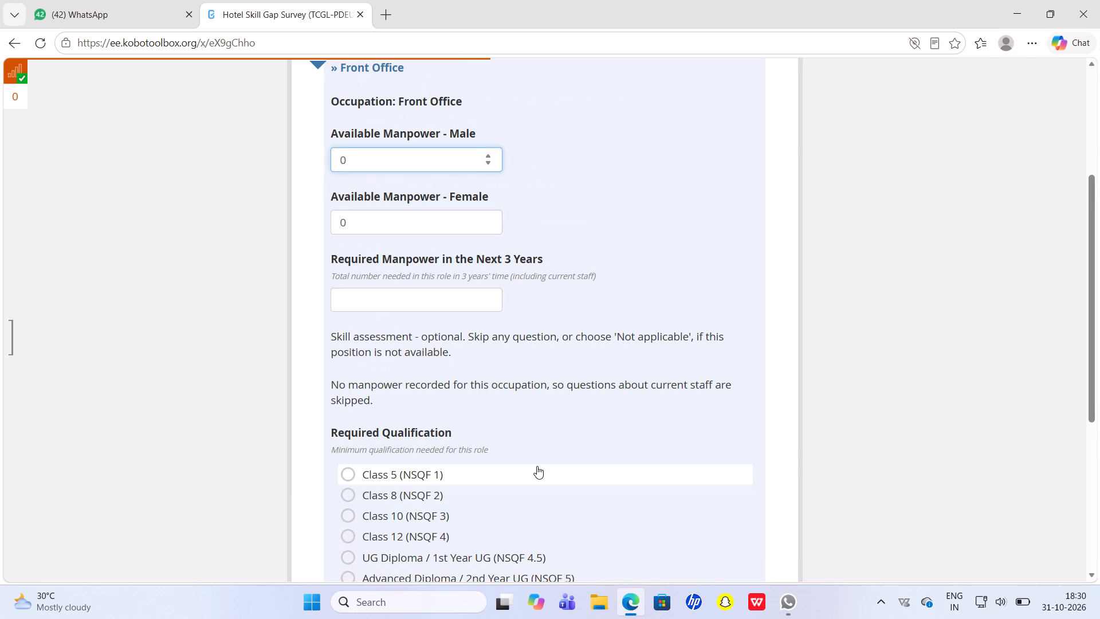
Set Front Office available manpower to 6 male and 5 female, with 14 required in the next 3 years.
key(BackSpace)
key(6)
click(452, 224)
key(BackSpace)
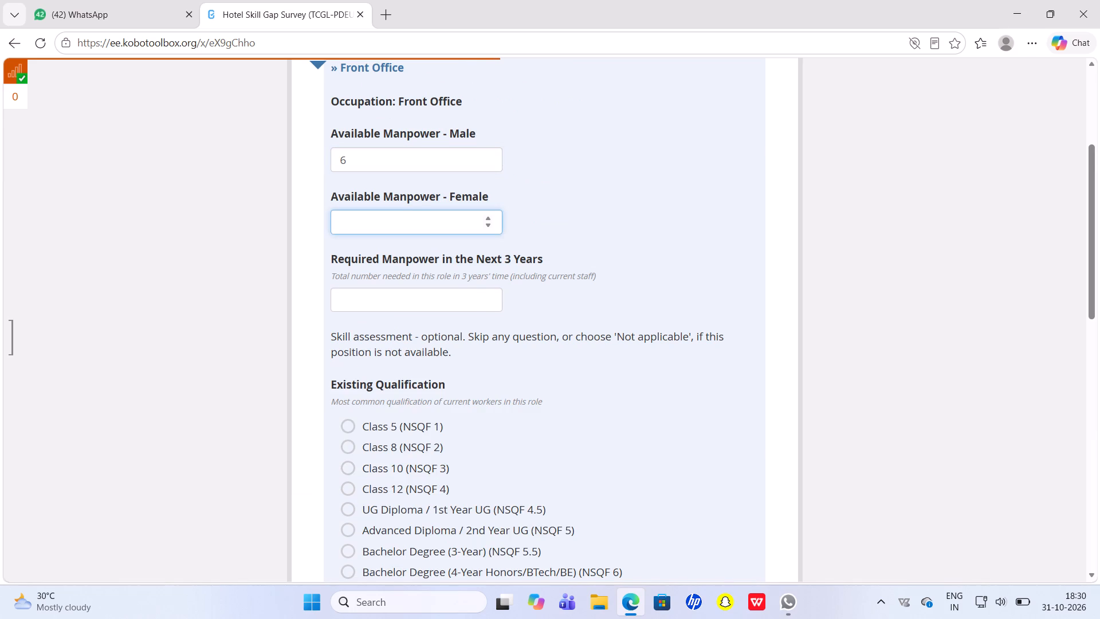
key(5)
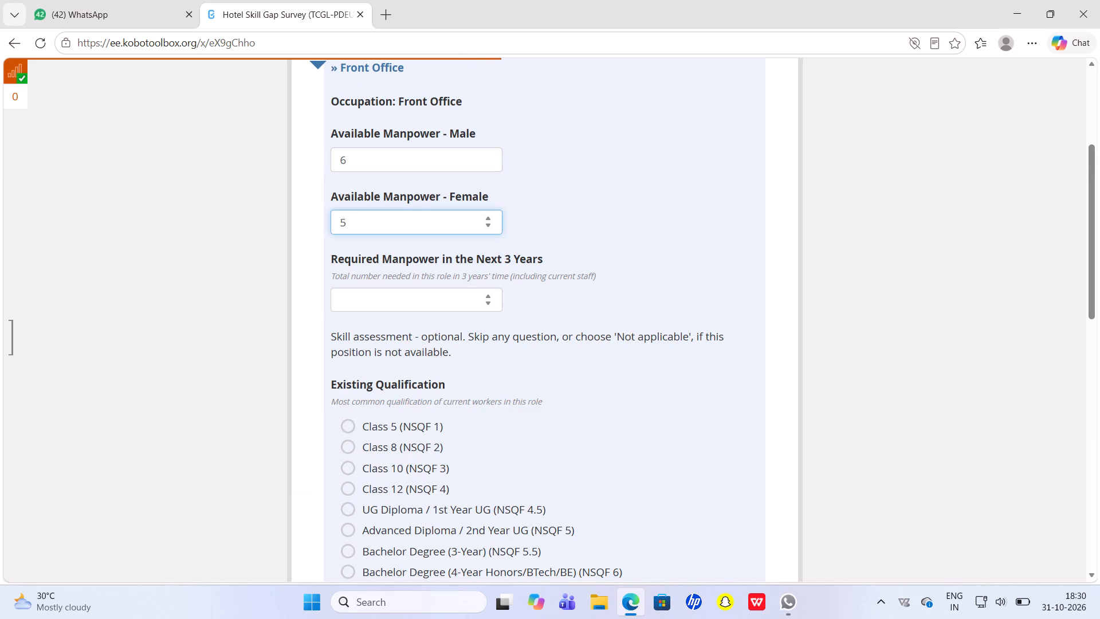
click(414, 300)
key(1)
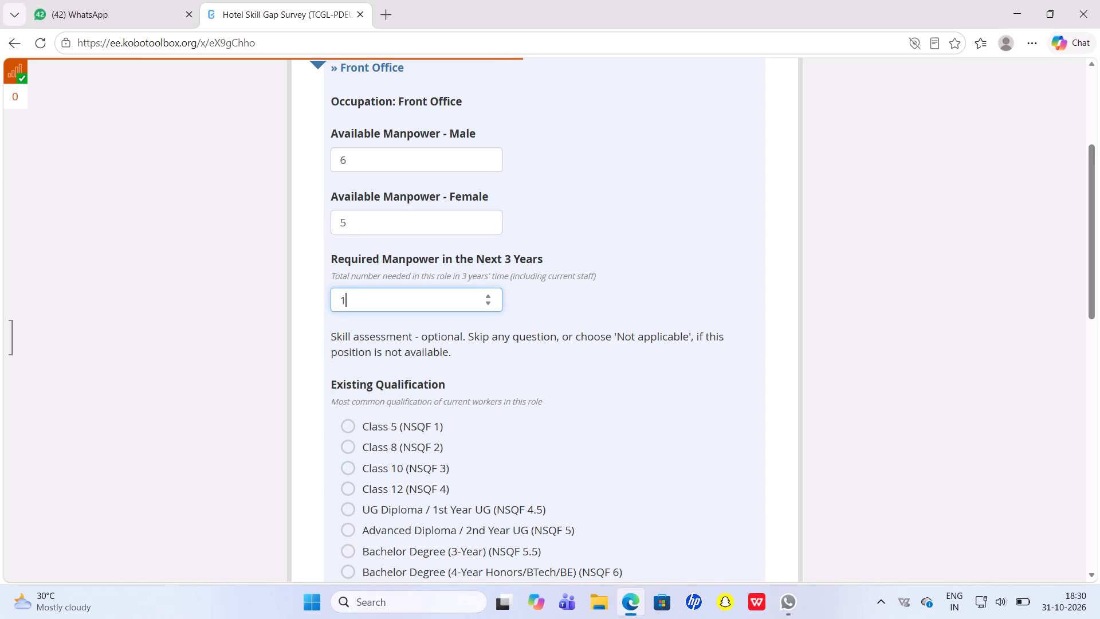
key(4)
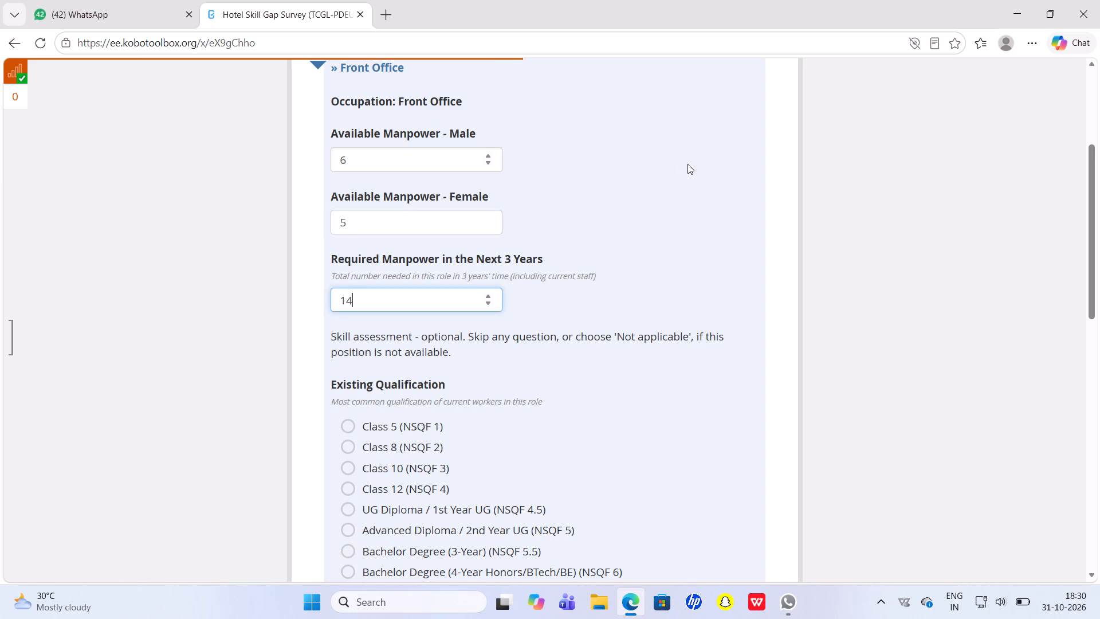
click(687, 164)
Set both existing and required Front Office qualifications to Bachelor Degree (3-Year) and the language gap to English; proceed to Chef.
scroll(615, 436, down, 2)
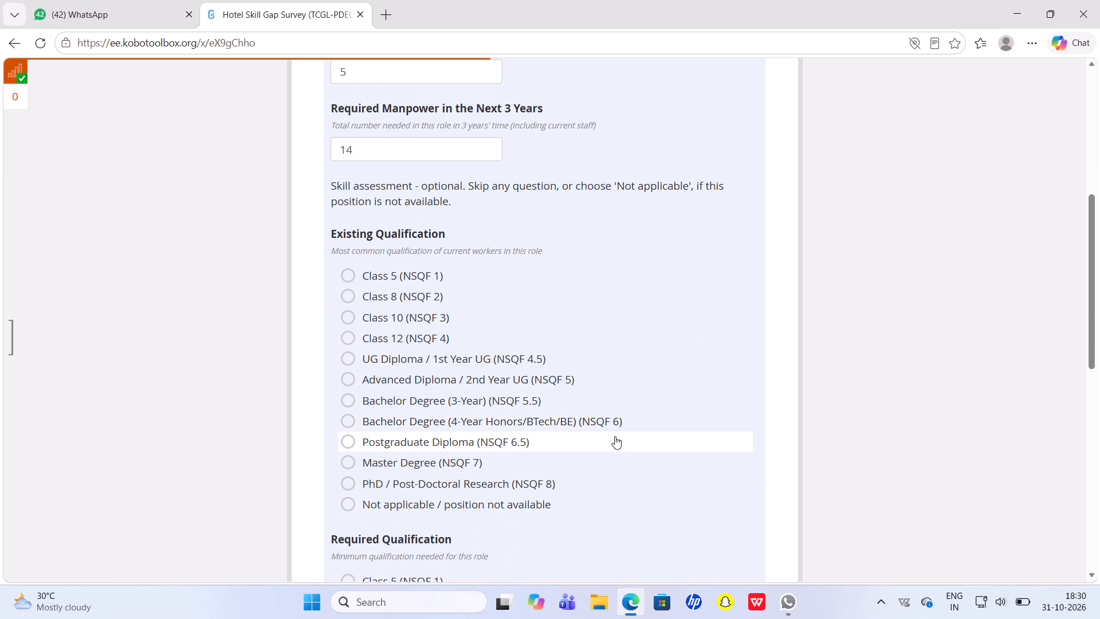
scroll(615, 436, down, 1)
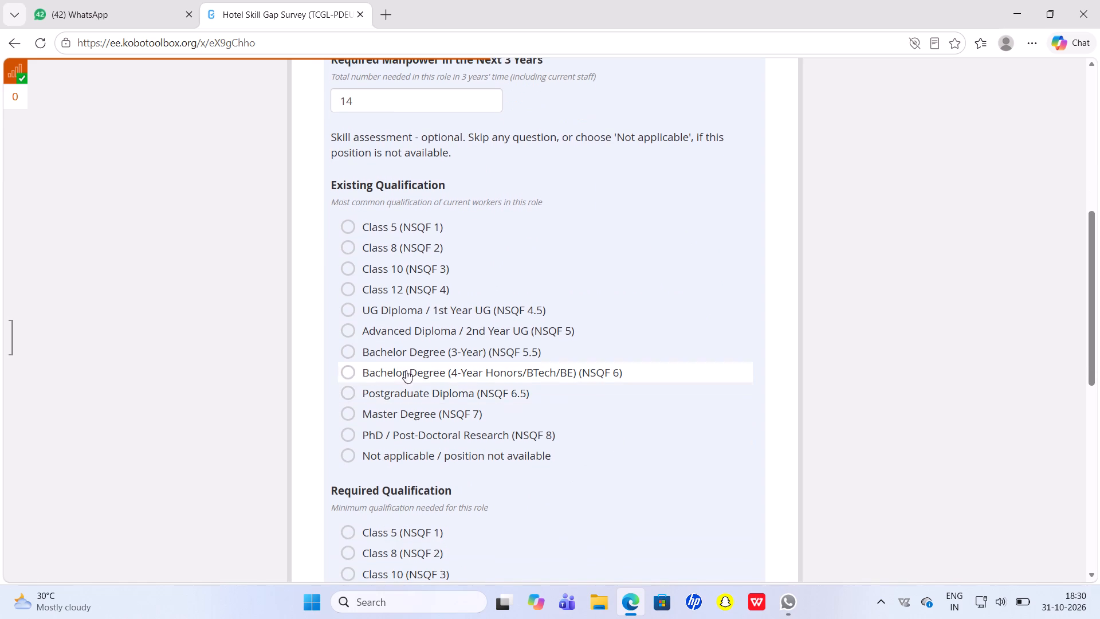
click(351, 349)
scroll(401, 458, down, 1)
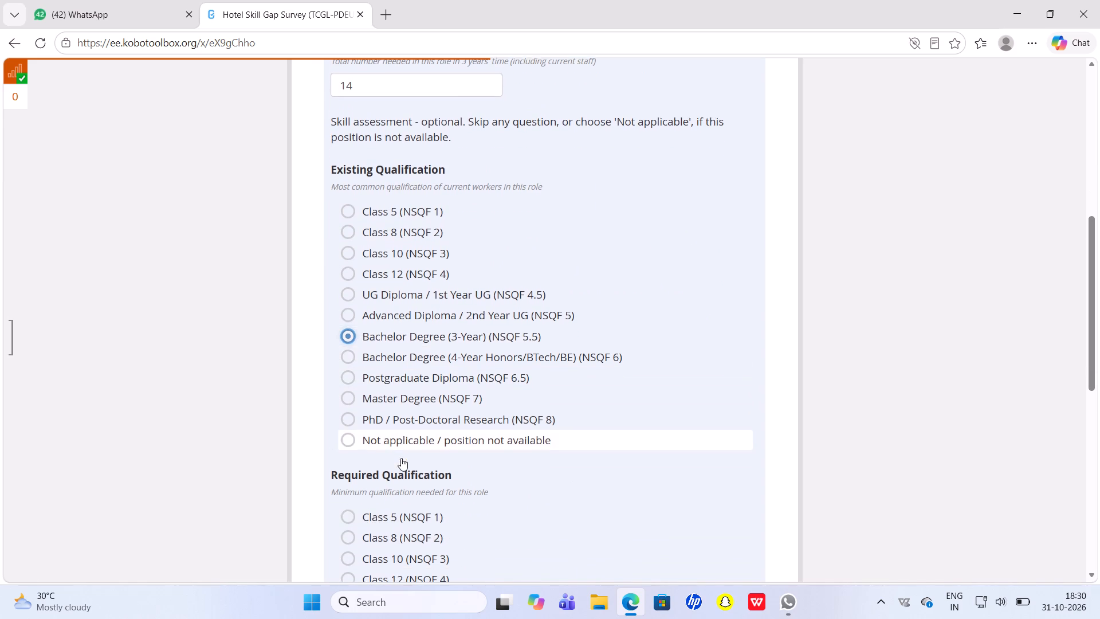
scroll(401, 458, down, 1)
click(349, 525)
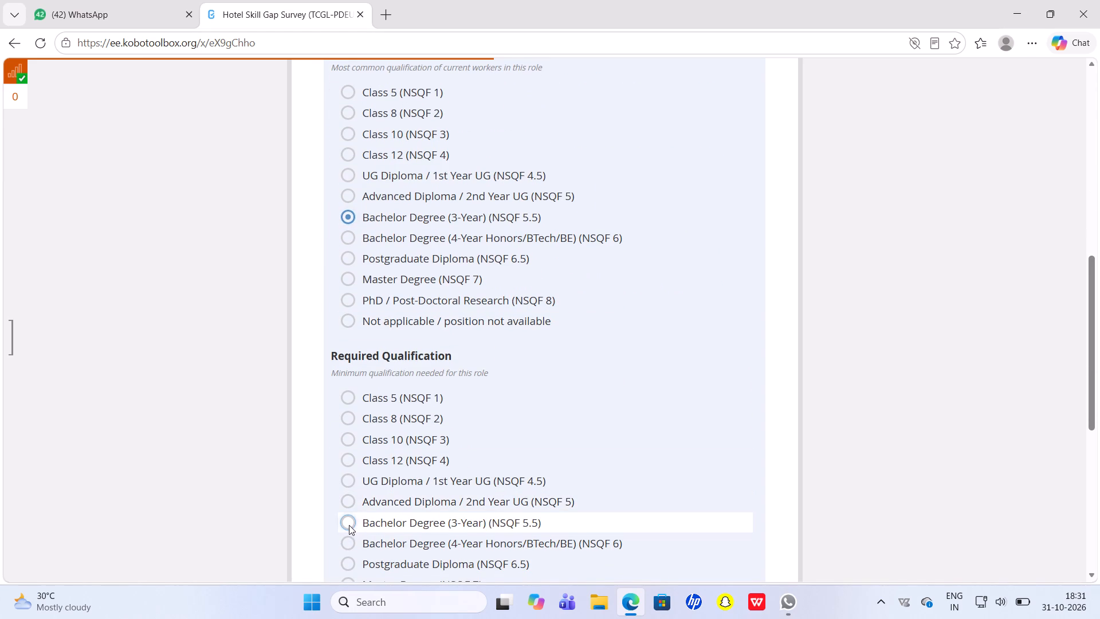
scroll(349, 525, down, 4)
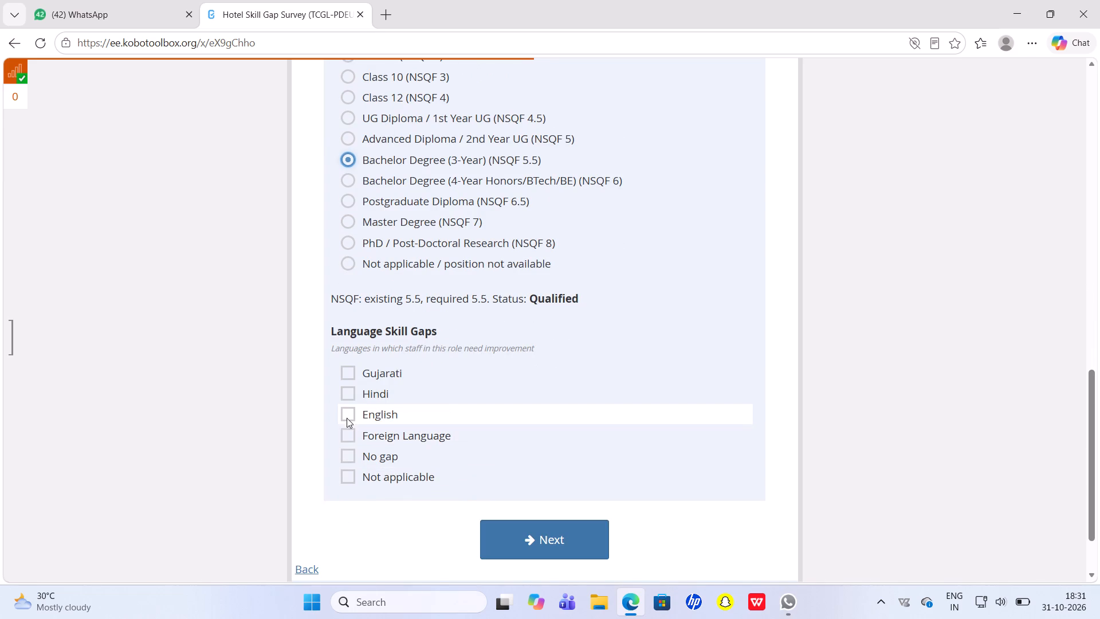
click(348, 415)
click(505, 545)
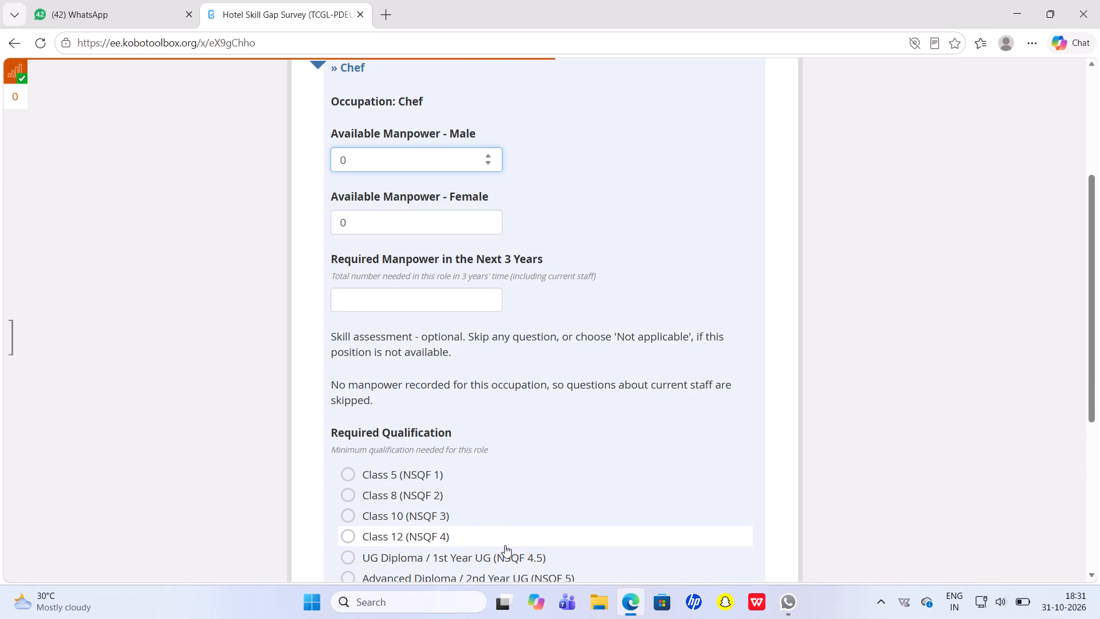
Set Chef available manpower to 12 male and 5 female, with 21 required in the next 3 years.
key(BackSpace)
text(12)
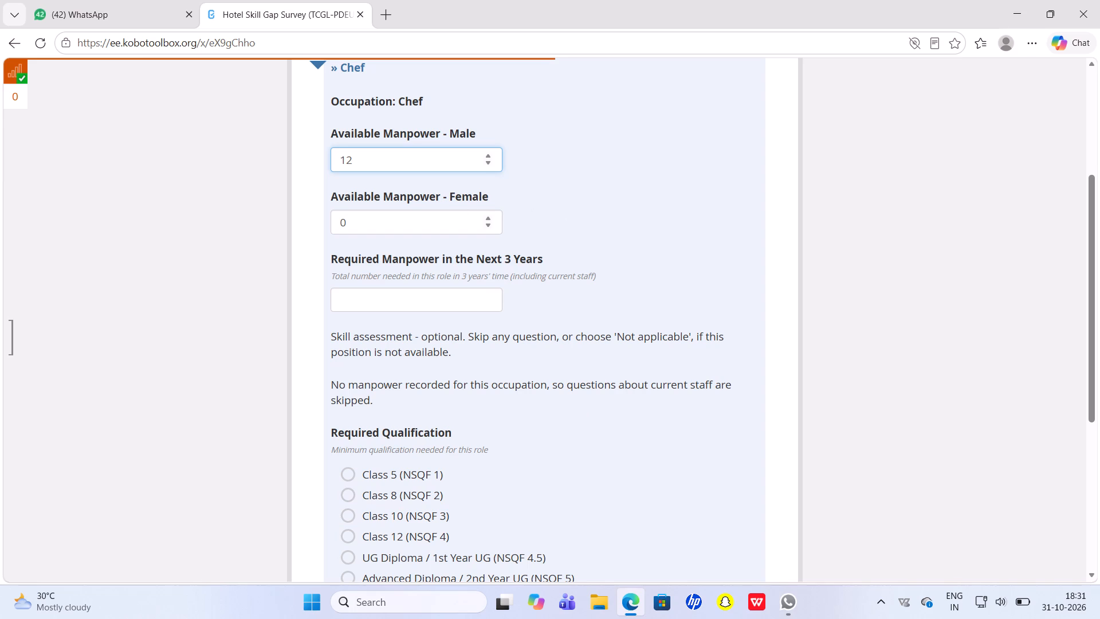
click(455, 219)
key(BackSpace)
key(5)
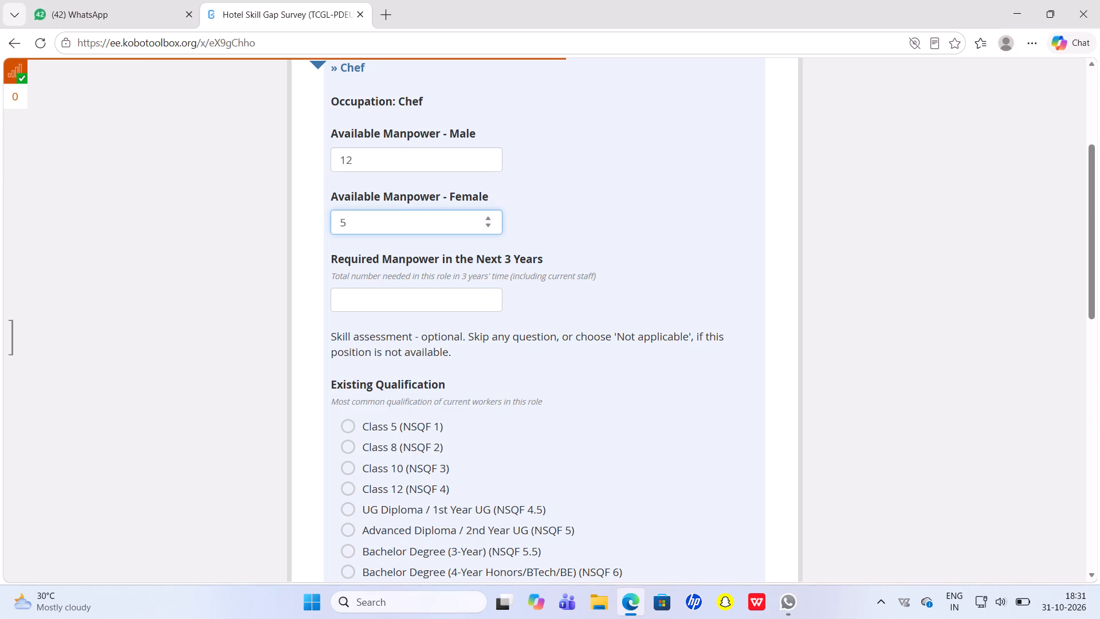
click(404, 290)
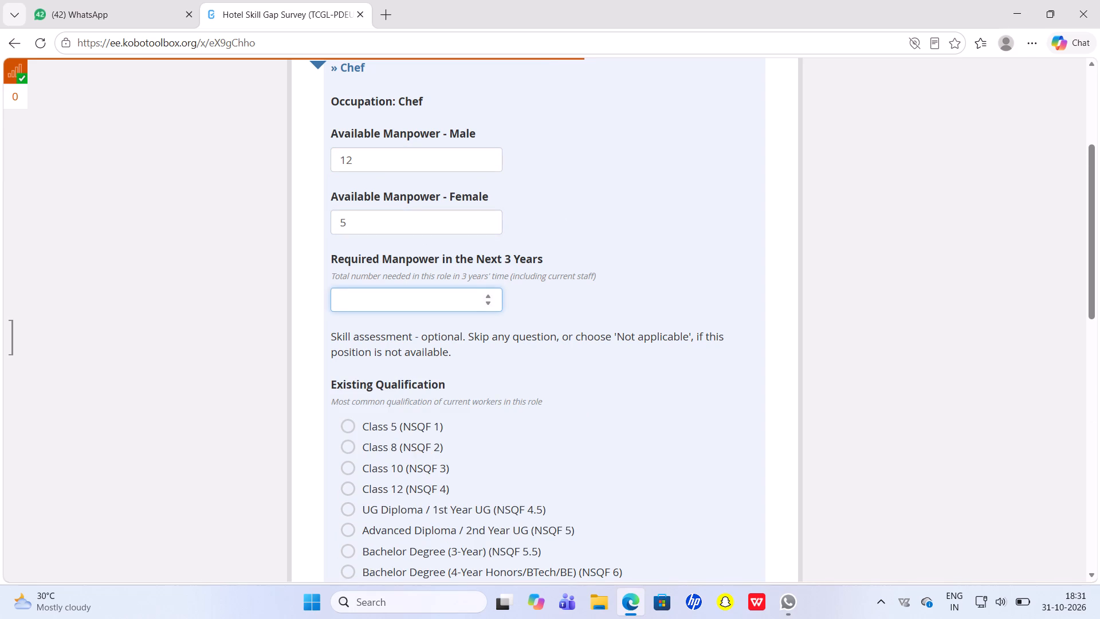
key(BackSpace)
text(21)
click(637, 427)
Set both existing and required Chef qualifications to UG Diploma / 1st Year UG and the language gap to English; proceed to Housekeeping.
scroll(637, 427, down, 3)
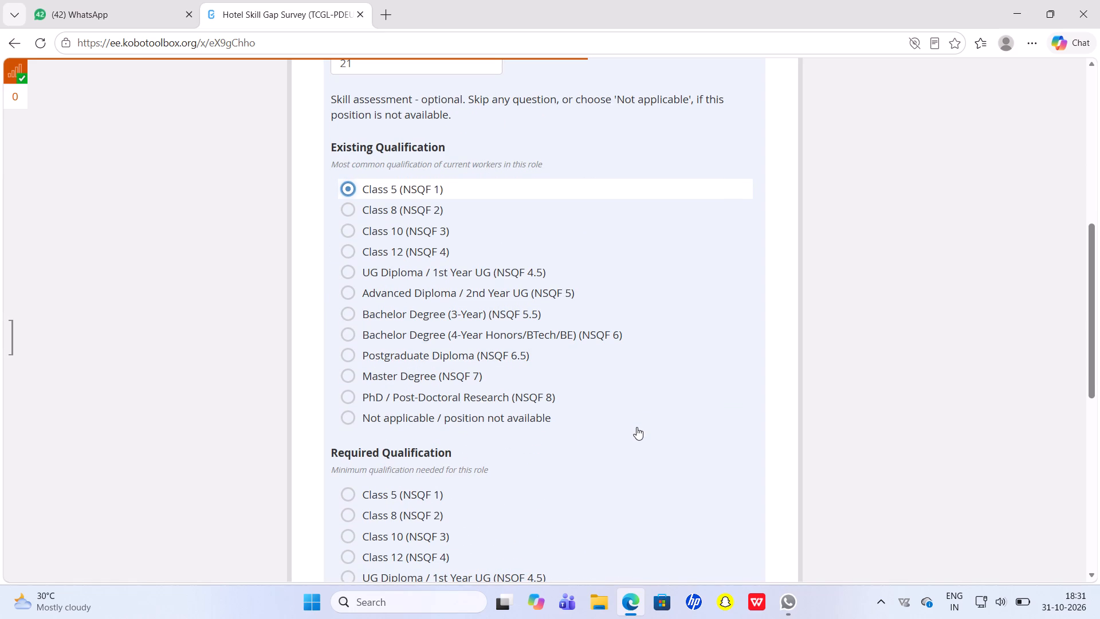
scroll(637, 427, down, 1)
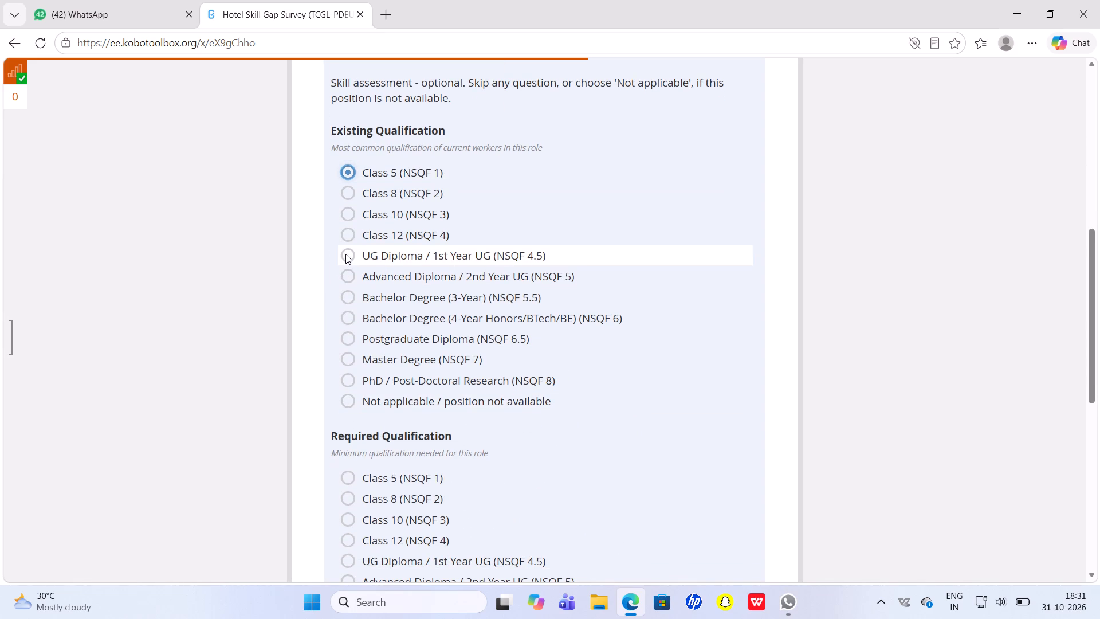
drag(345, 254, 416, 378)
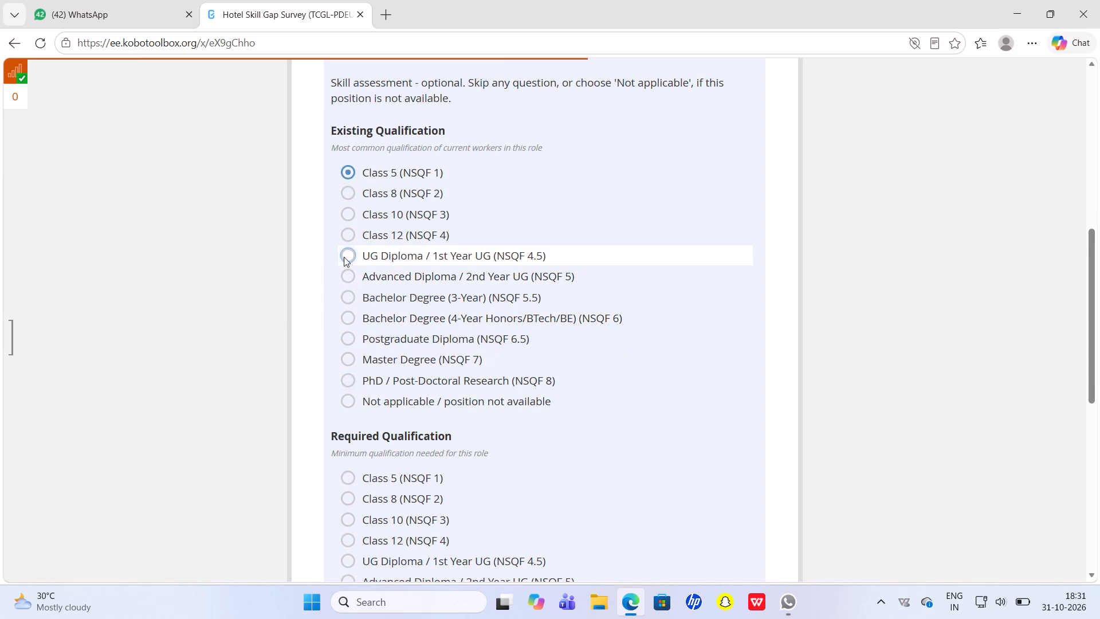
click(344, 257)
scroll(344, 257, down, 2)
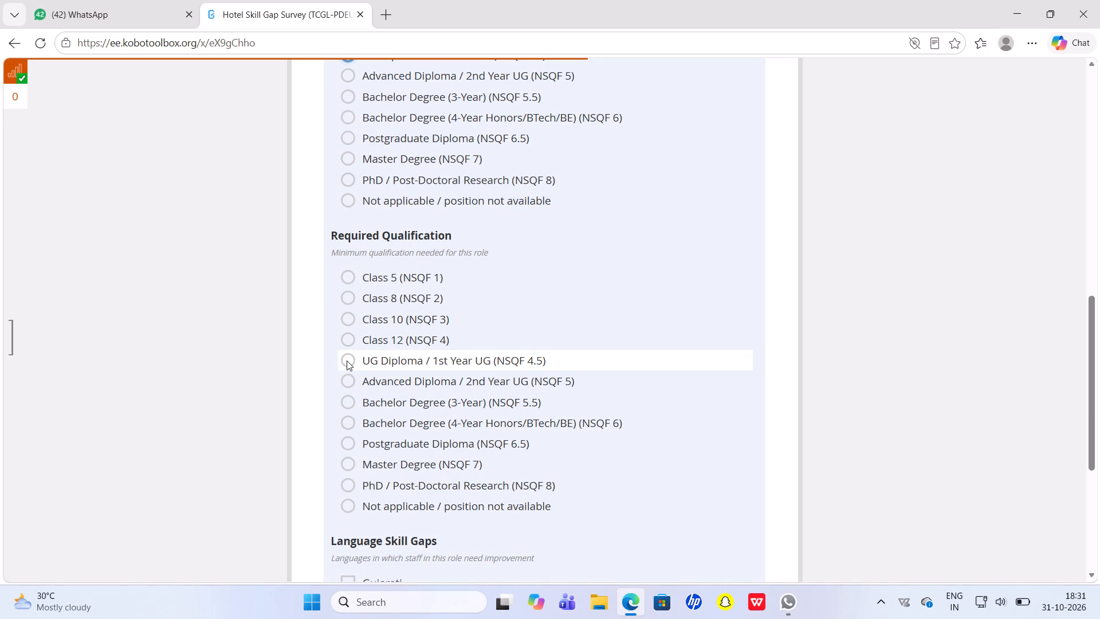
click(347, 361)
scroll(347, 361, down, 3)
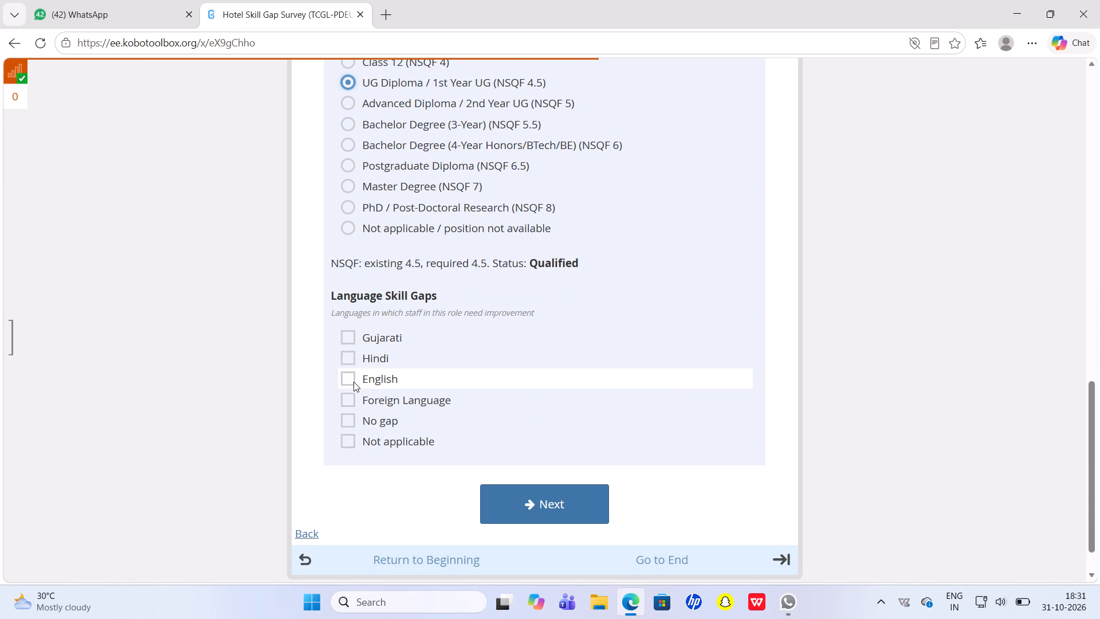
click(353, 382)
click(513, 514)
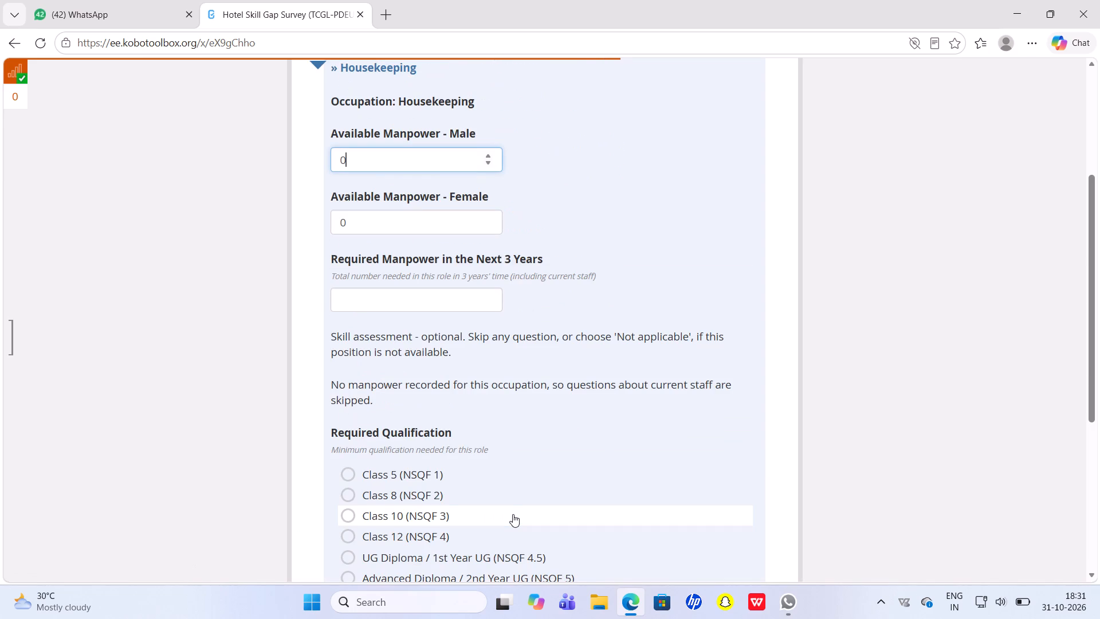
Set Housekeeping available manpower to 10 male and 7 female, with 21 required in the next 3 years.
key(BackSpace)
text(10)
click(470, 228)
key(BackSpace)
key(7)
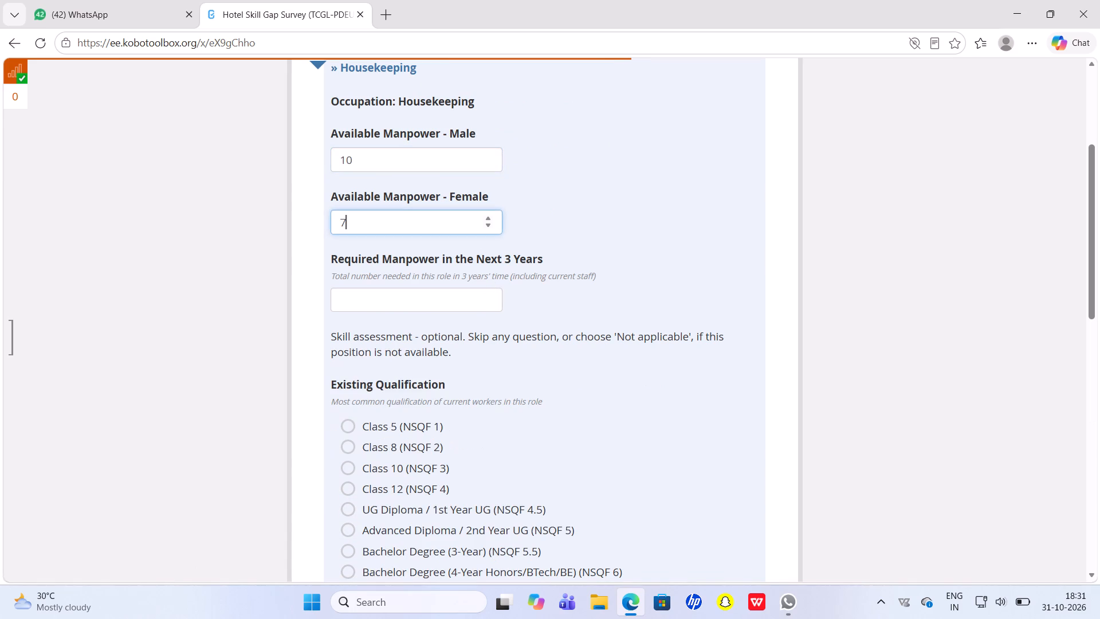
click(437, 301)
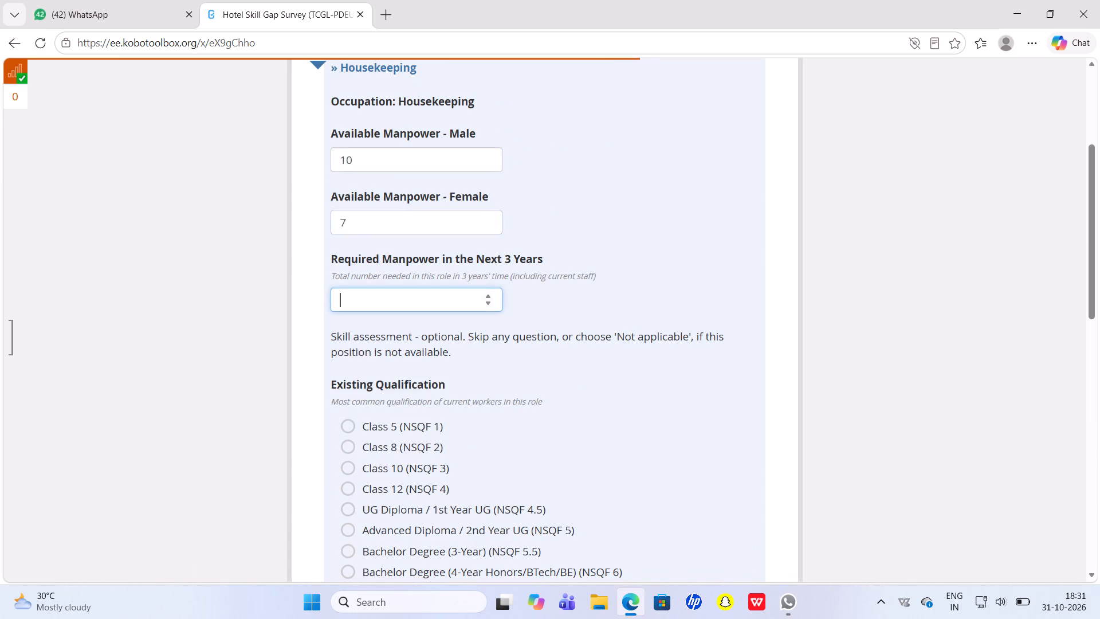
key(2)
key(1)
click(720, 464)
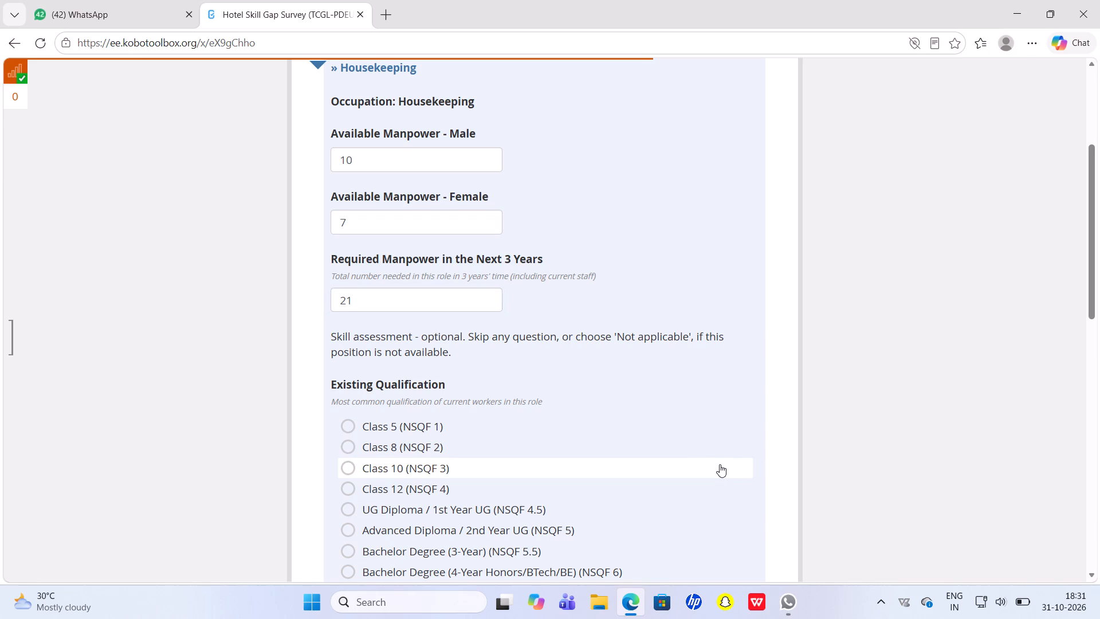
Set Housekeeping existing qualification to Class 12, required qualification to Class 10, and language gap to English; proceed to the following occupation.
scroll(720, 464, down, 2)
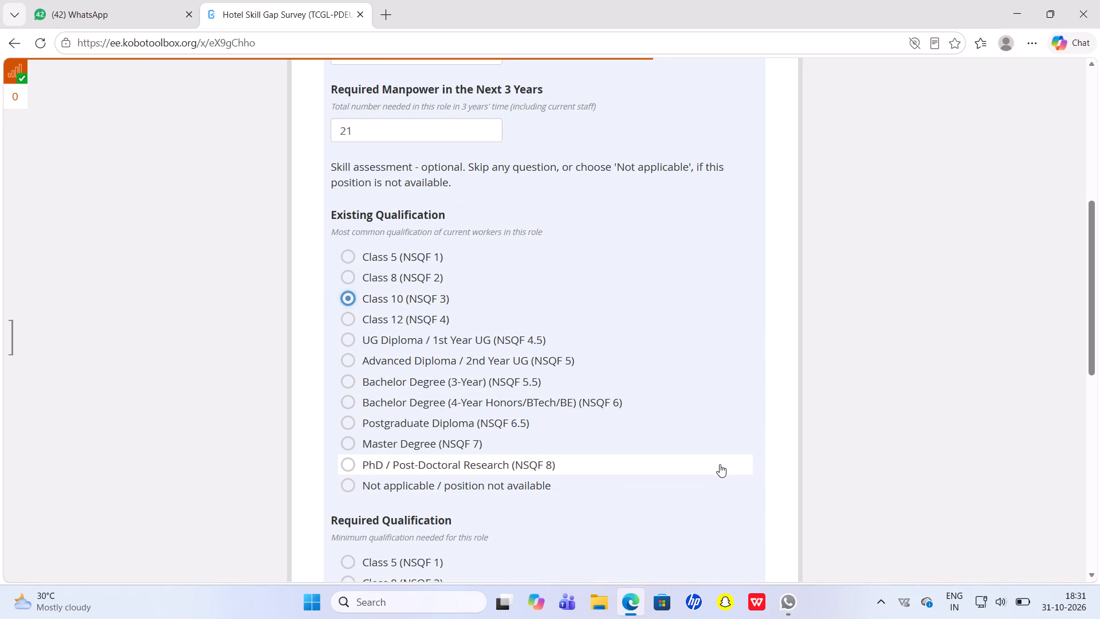
click(348, 319)
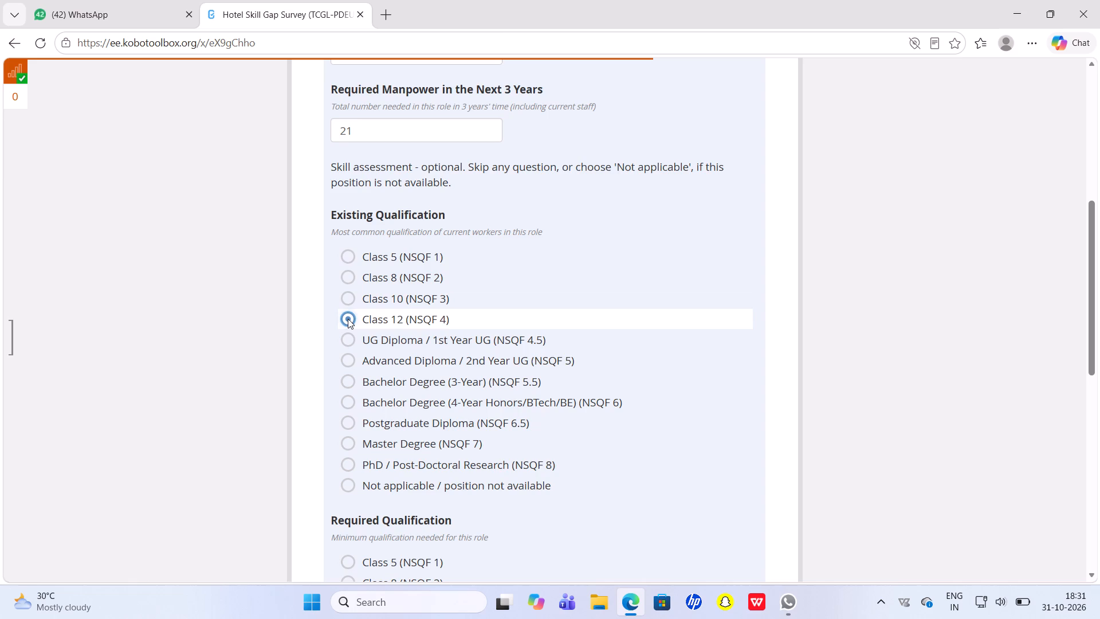
scroll(348, 319, down, 2)
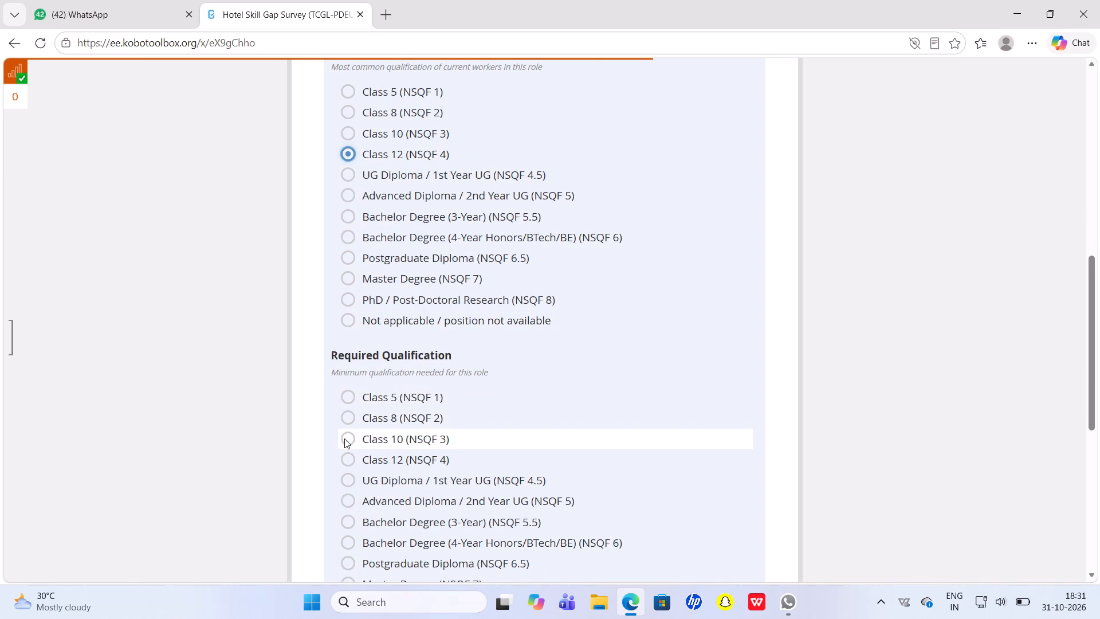
click(344, 438)
scroll(344, 438, down, 3)
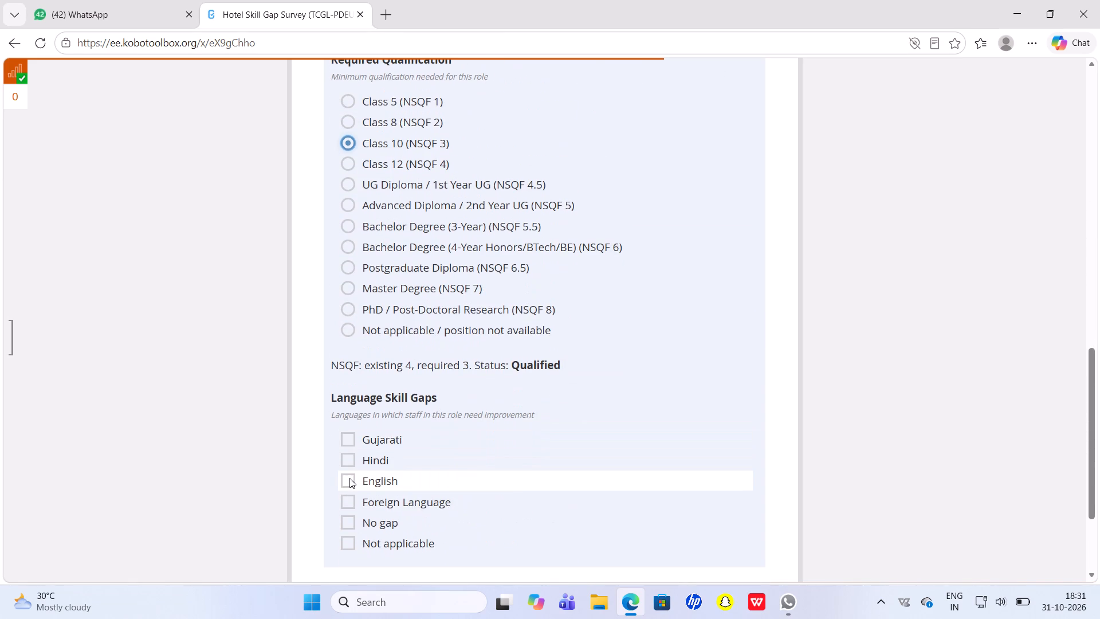
click(349, 478)
scroll(349, 478, down, 2)
click(521, 453)
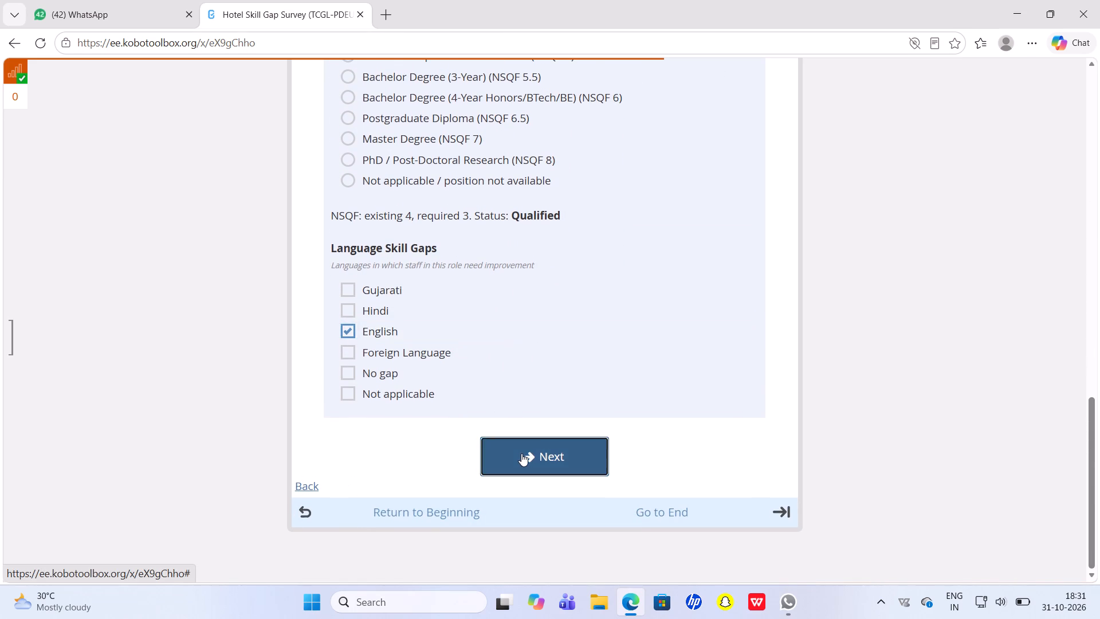